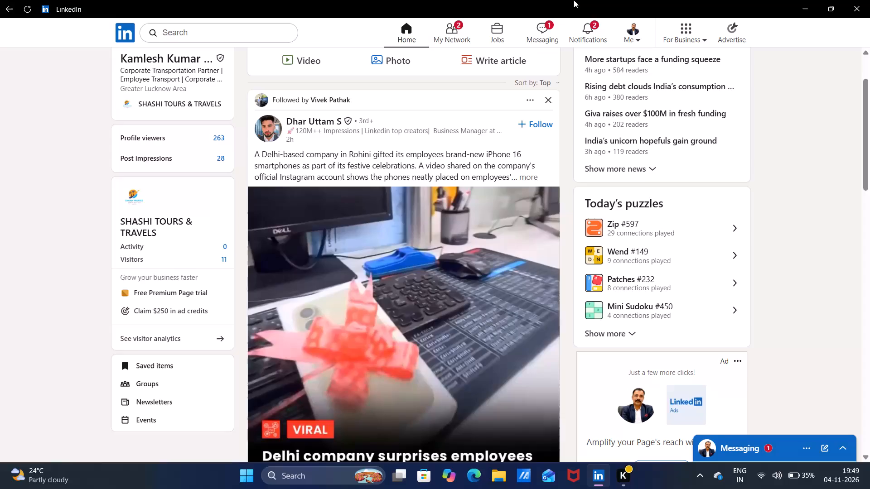
Open the LinkedIn messages and read the unread conversation offering a free sample video for Shashi Tours and Travels.
click(550, 27)
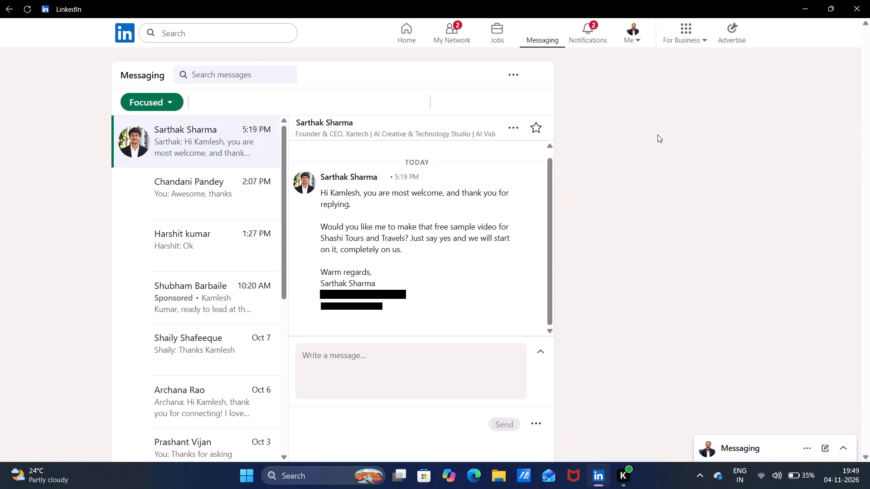
scroll(476, 226, up, 1)
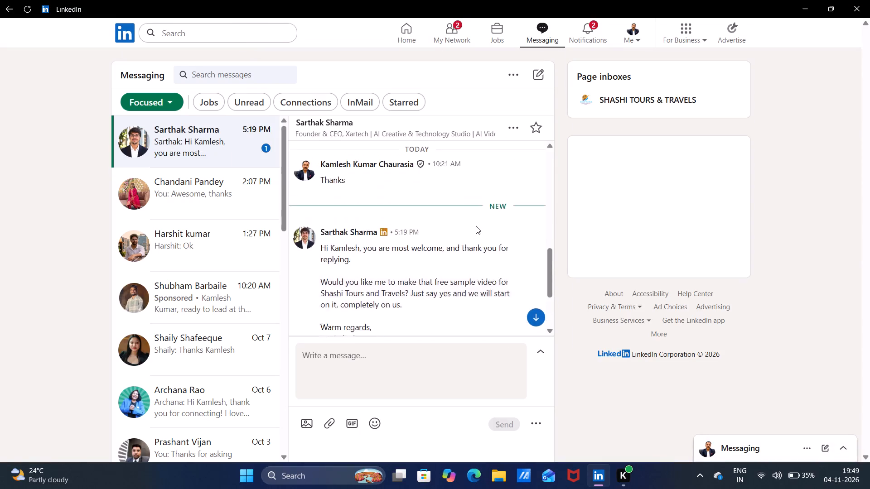
scroll(476, 226, up, 2)
scroll(476, 226, down, 5)
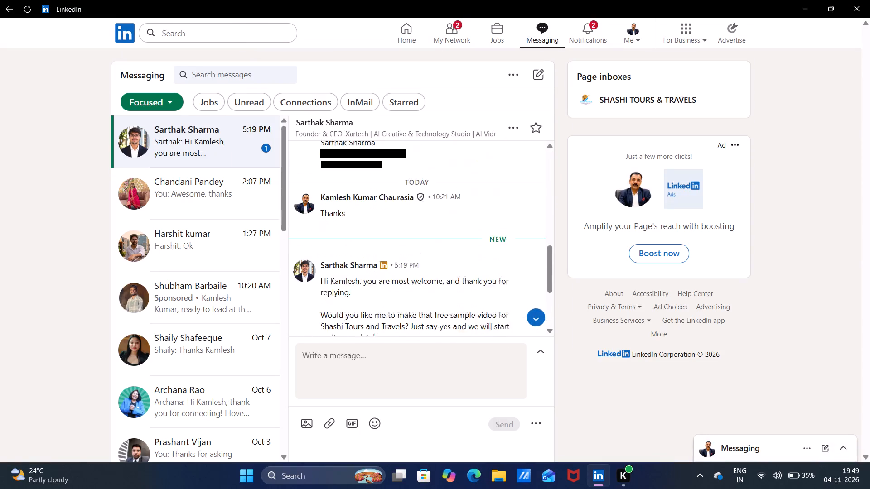
scroll(476, 226, down, 1)
scroll(476, 226, up, 1)
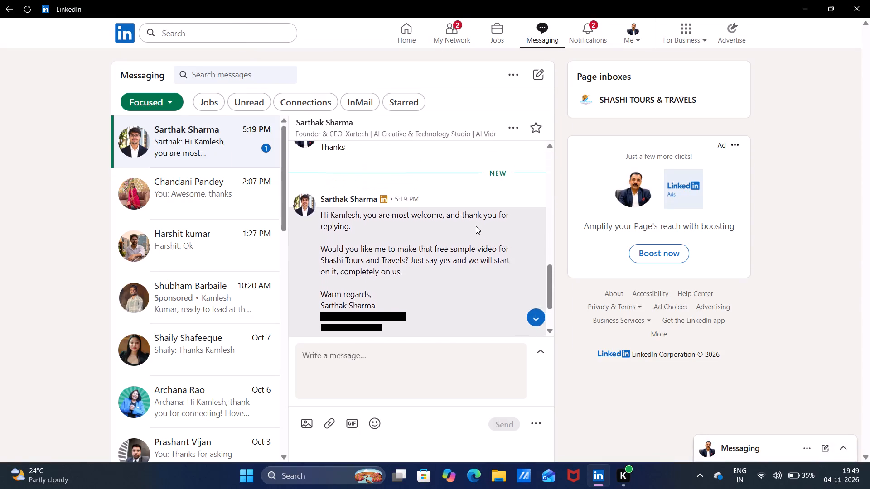
scroll(476, 226, up, 1)
scroll(476, 226, down, 1)
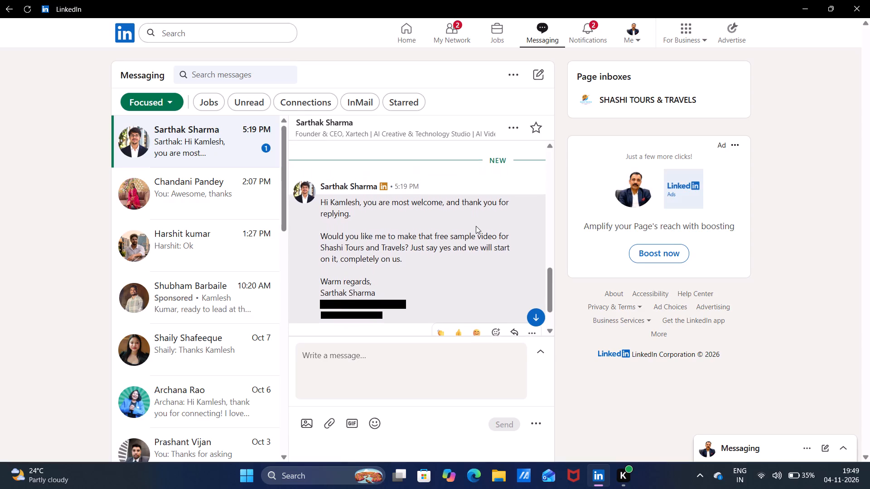
scroll(476, 226, down, 1)
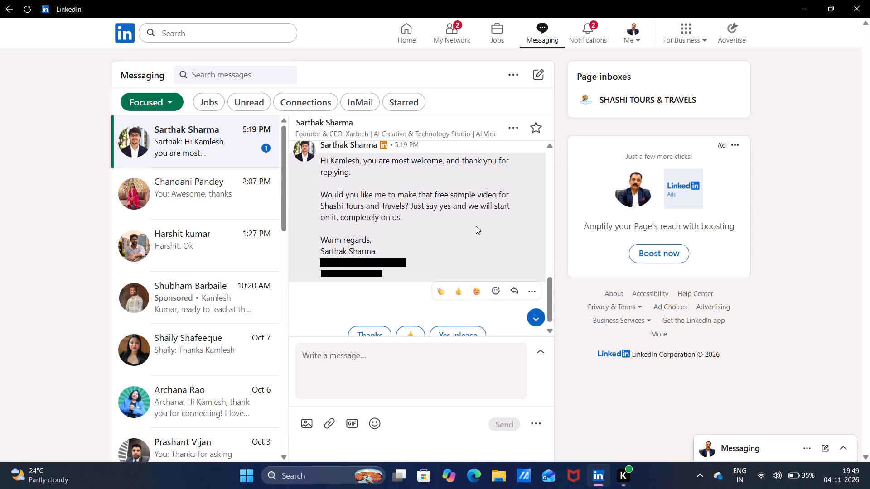
scroll(476, 226, down, 1)
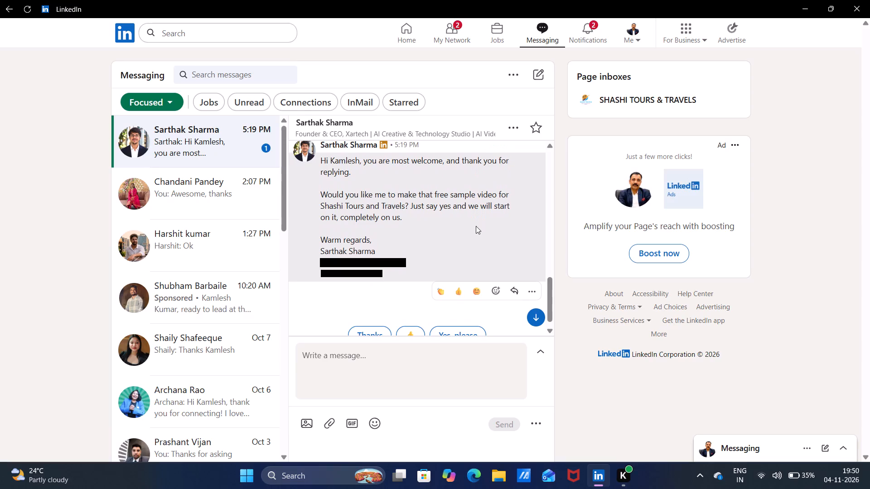
scroll(476, 226, down, 1)
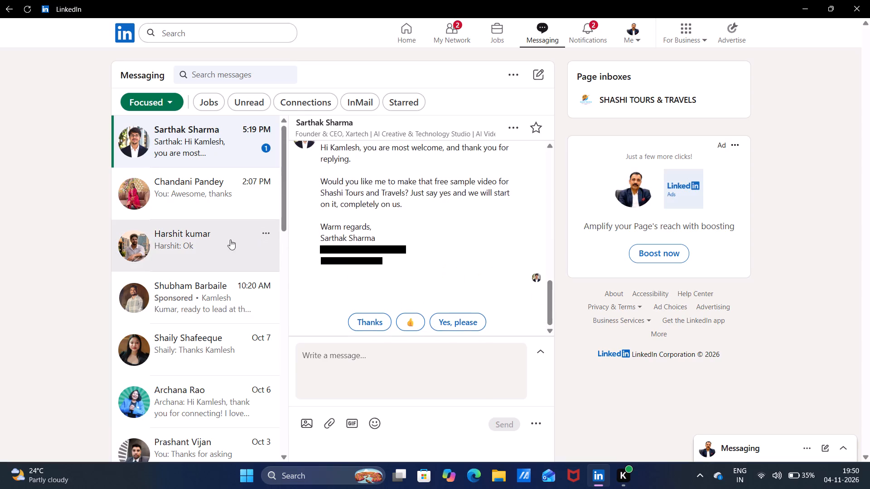
Check the event coordinator's conversation and review the full stack developer's conversation about the requested photos and changes.
click(199, 200)
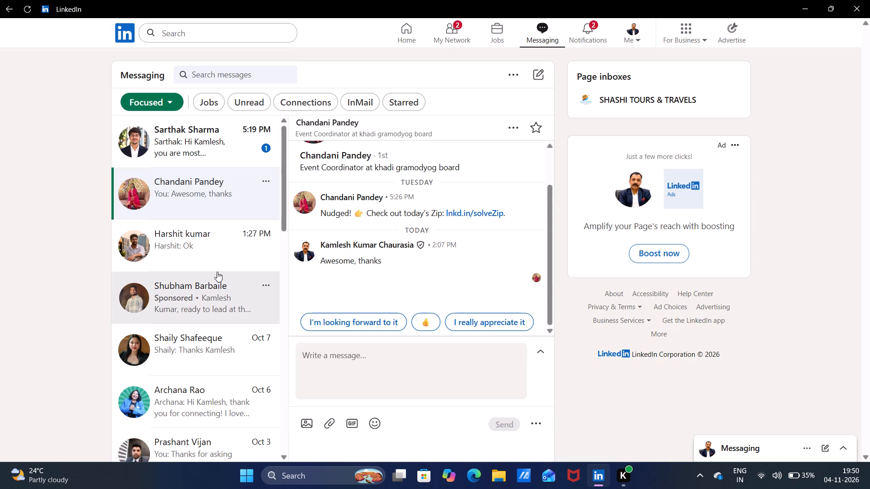
click(208, 241)
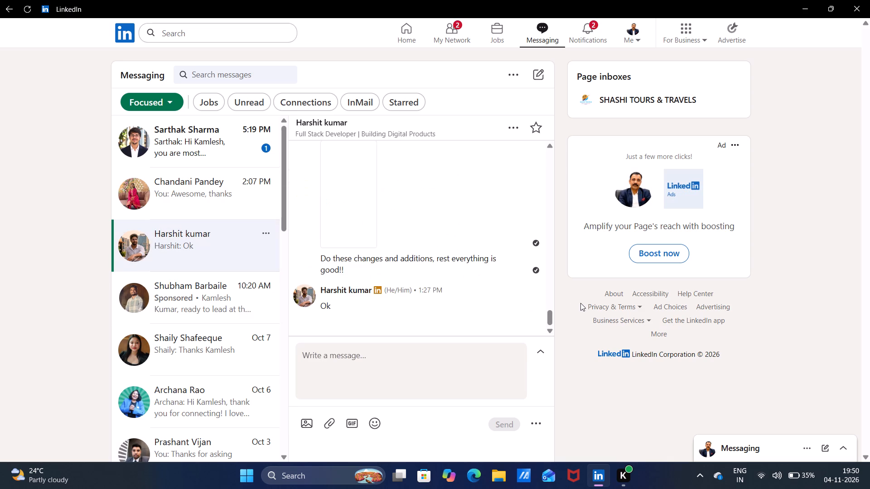
scroll(472, 225, up, 7)
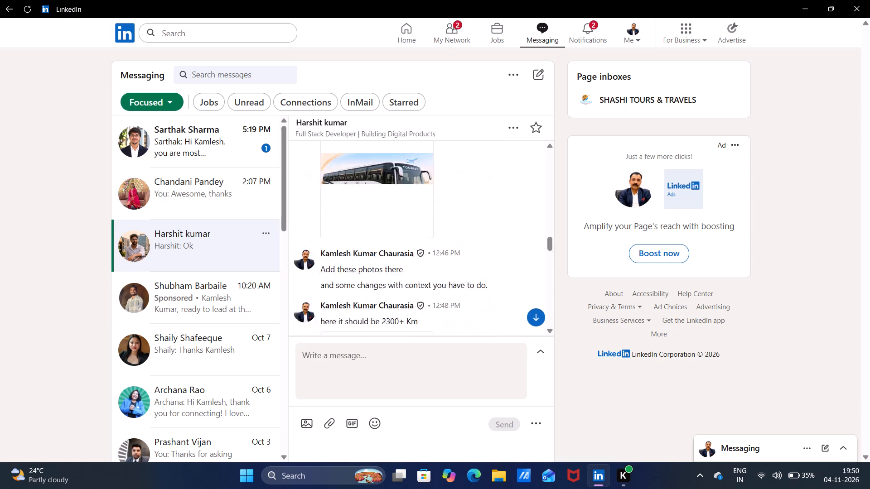
scroll(472, 225, up, 5)
scroll(472, 225, down, 8)
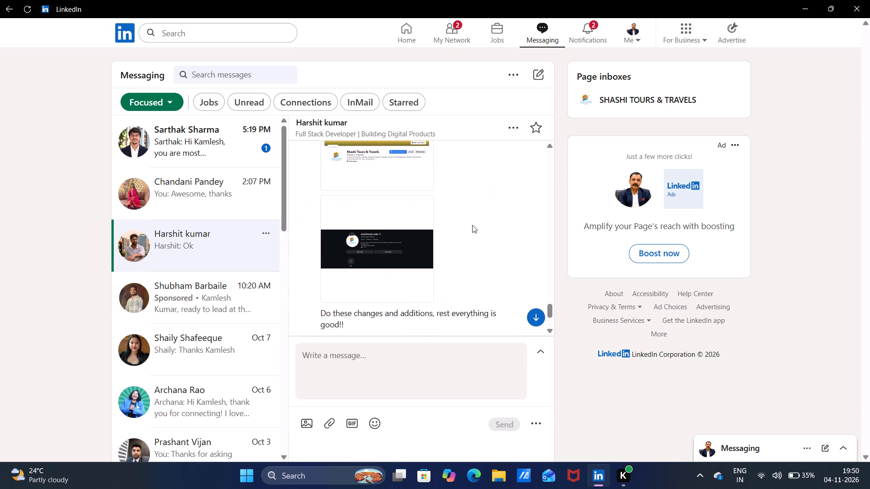
scroll(472, 225, down, 5)
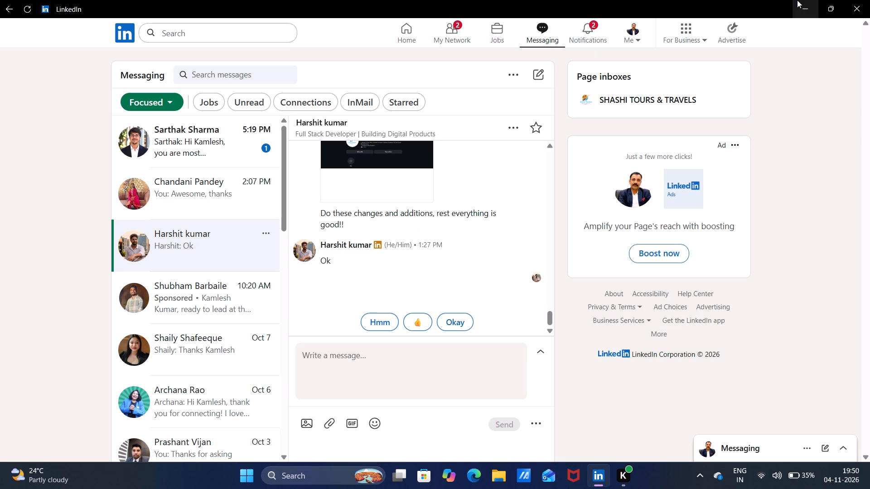
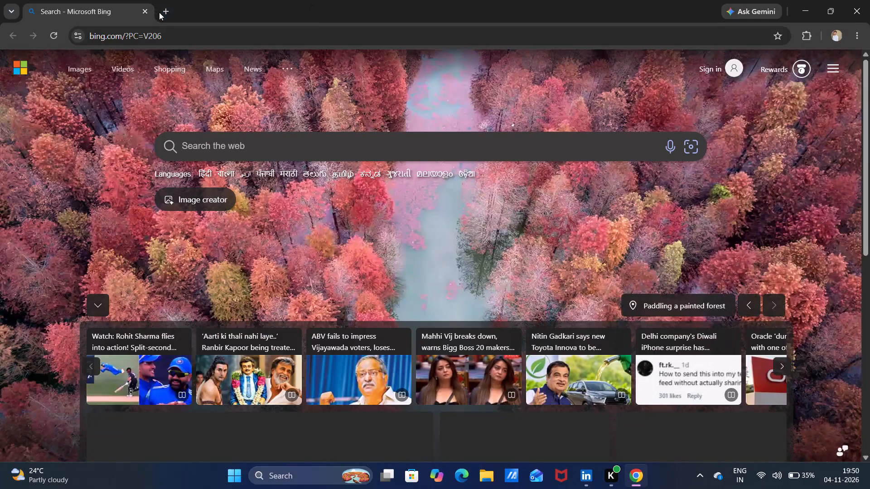
Open the Notion Lead tracking database in a new browser tab.
click(160, 12)
text(notion)
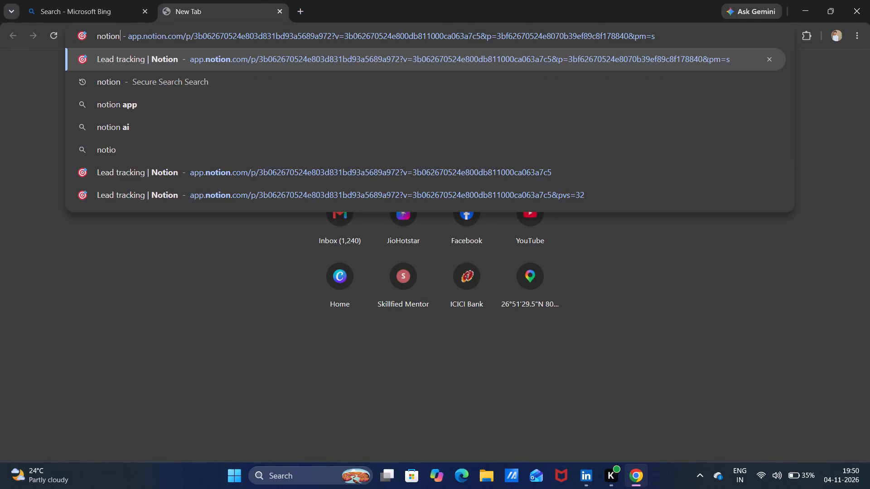
key(Return)
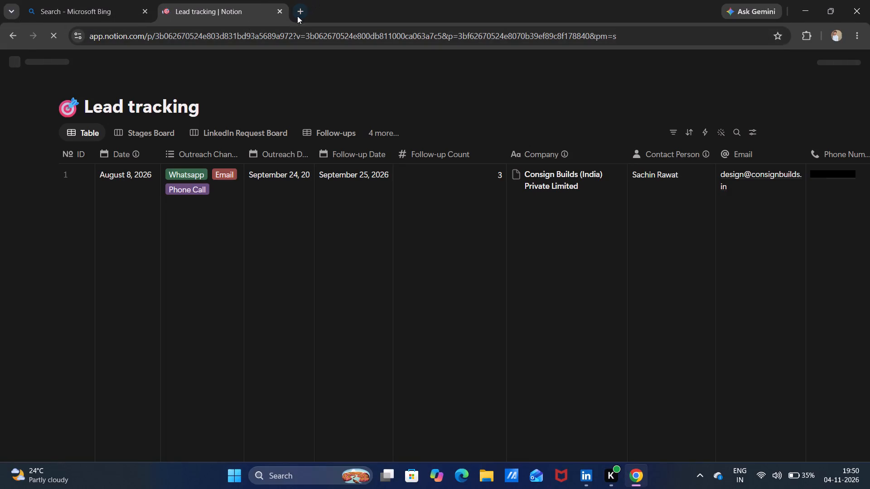
click(303, 10)
key(c)
key(h)
key(BackSpace)
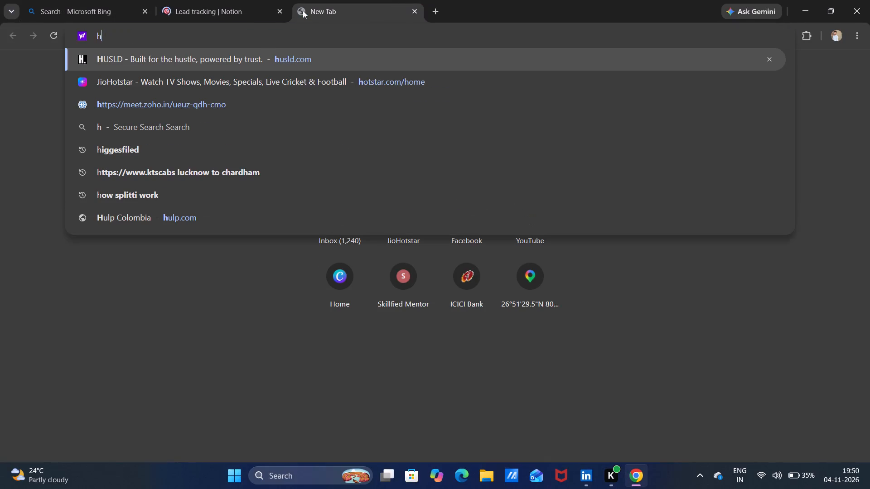
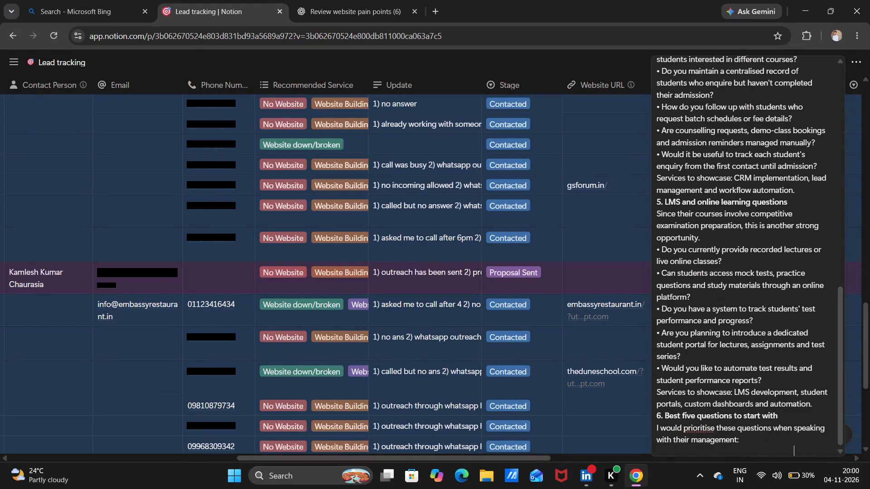
Append the copied "8. My suggested conversation strategy" section to the end of the Toppers Forum lead's Findings/Pain Points text.
key(space)
key(space)
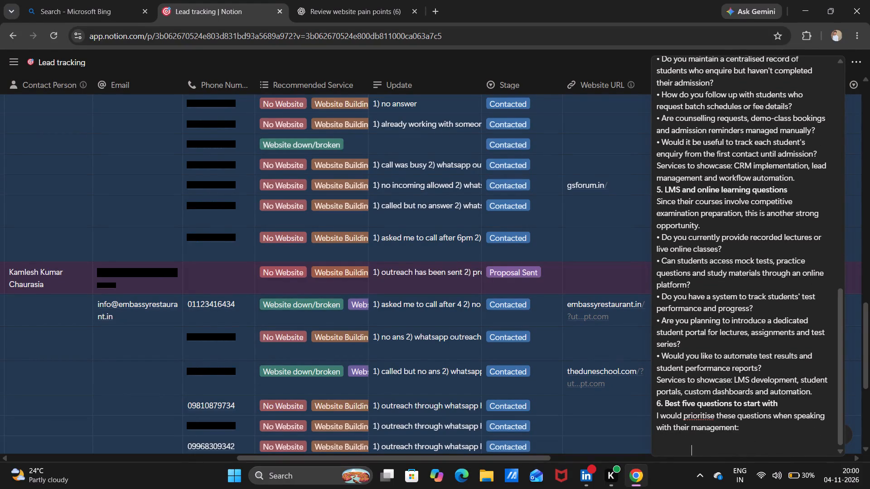
key(super+v)
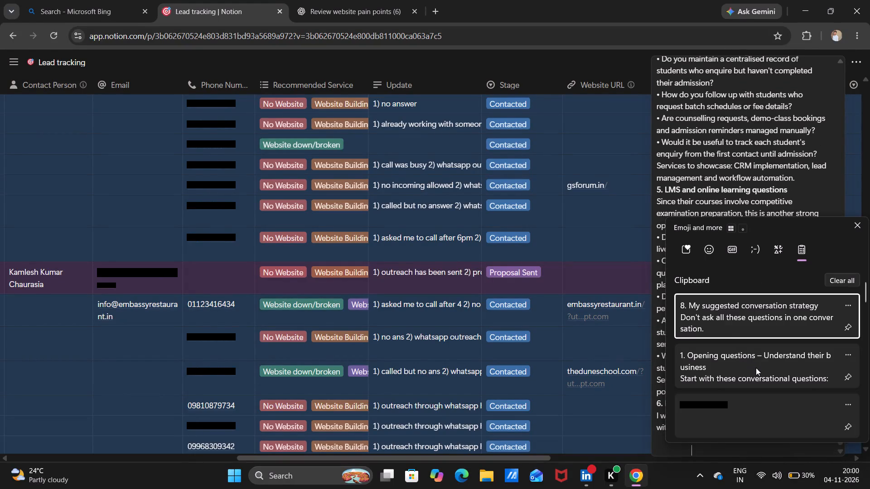
click(790, 313)
key(ctrl+v)
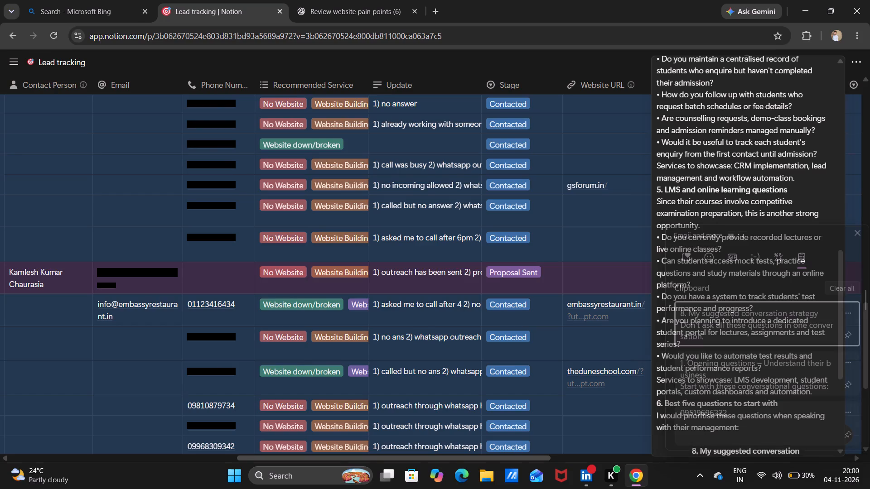
scroll(683, 231, down, 5)
click(592, 195)
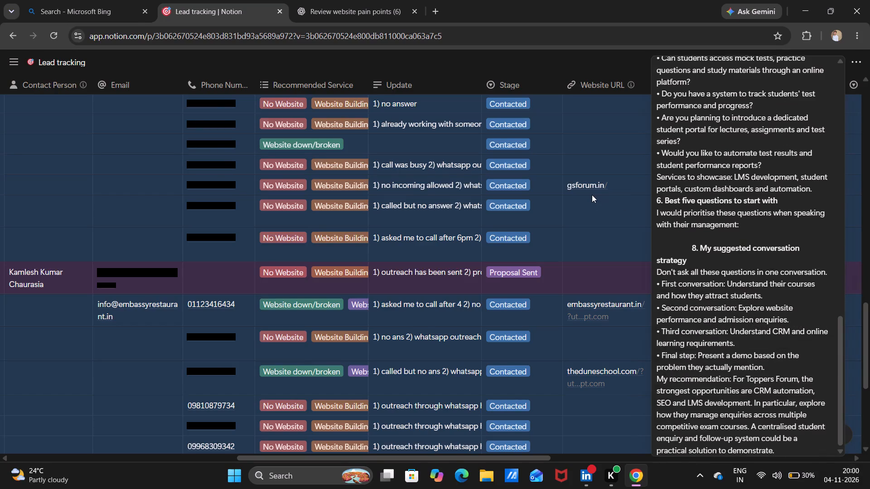
Set the Follow-up Date of the Your Study Point lead to November 4, 2026.
scroll(594, 138, right, 1)
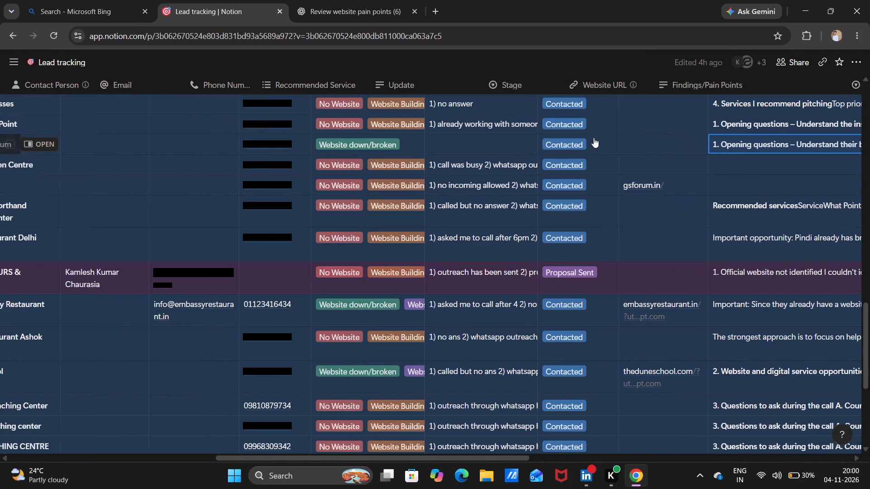
scroll(594, 138, right, 1)
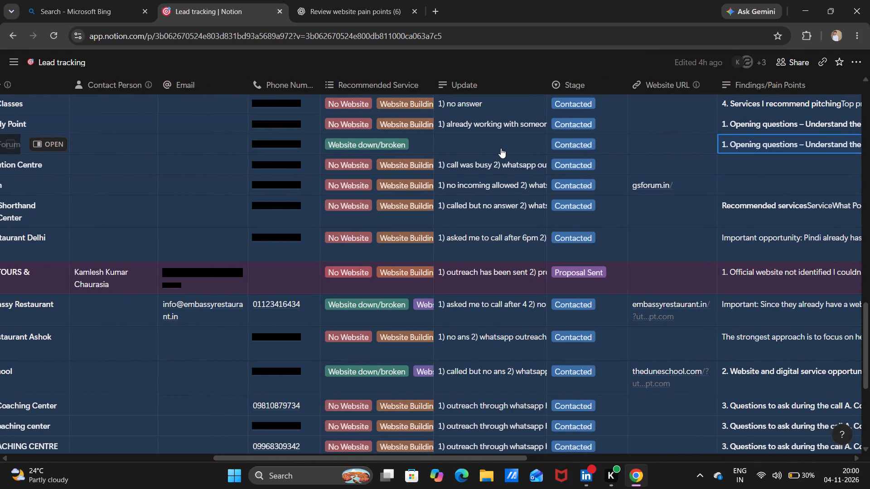
scroll(495, 145, right, 2)
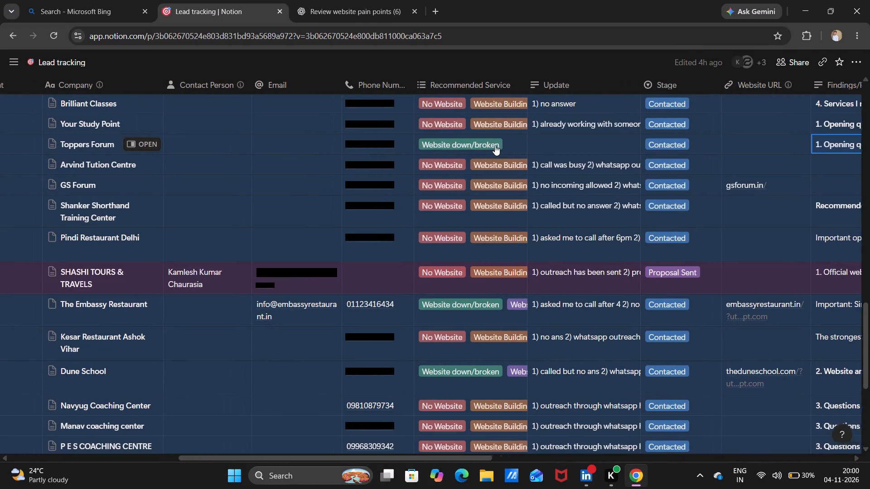
scroll(495, 145, right, 1)
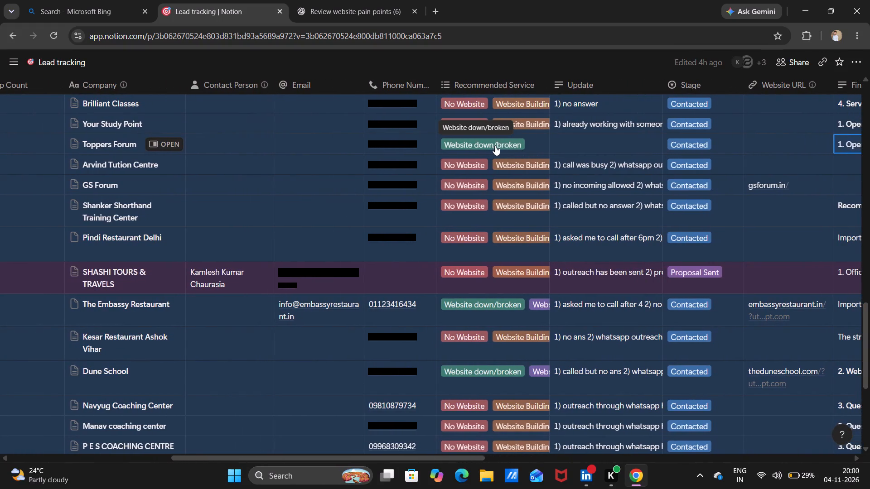
scroll(667, 101, right, 1)
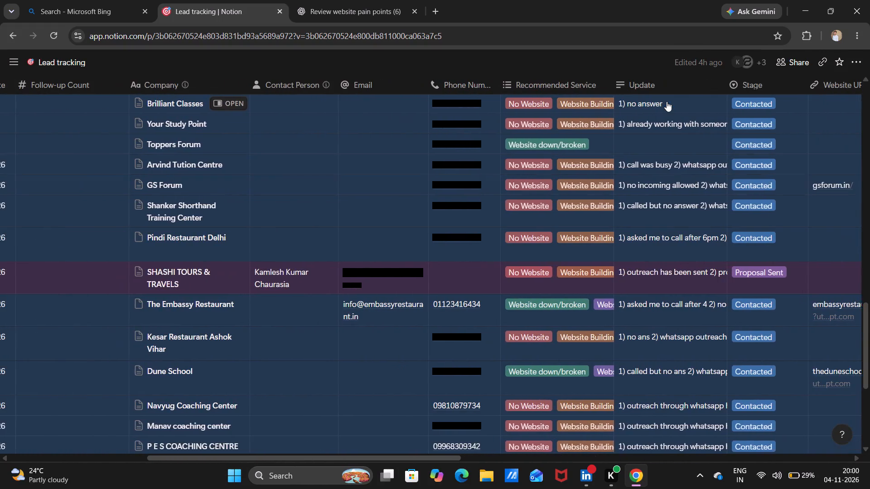
scroll(667, 101, right, 4)
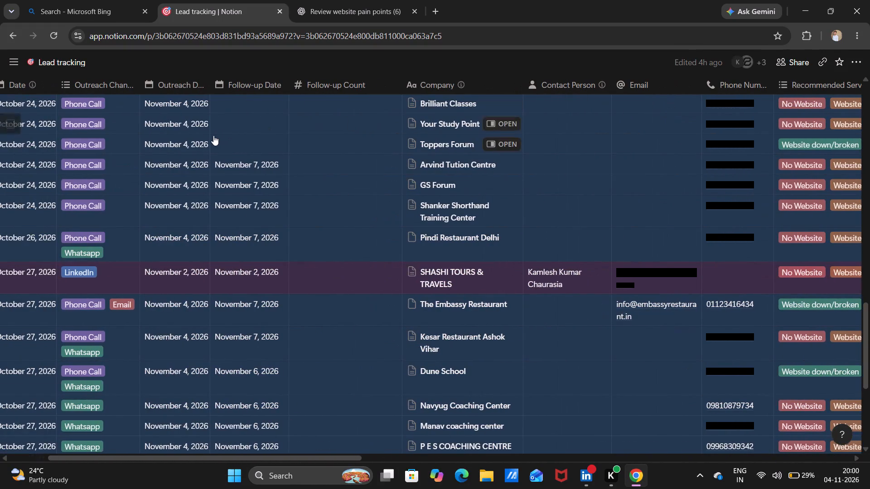
scroll(251, 125, left, 1)
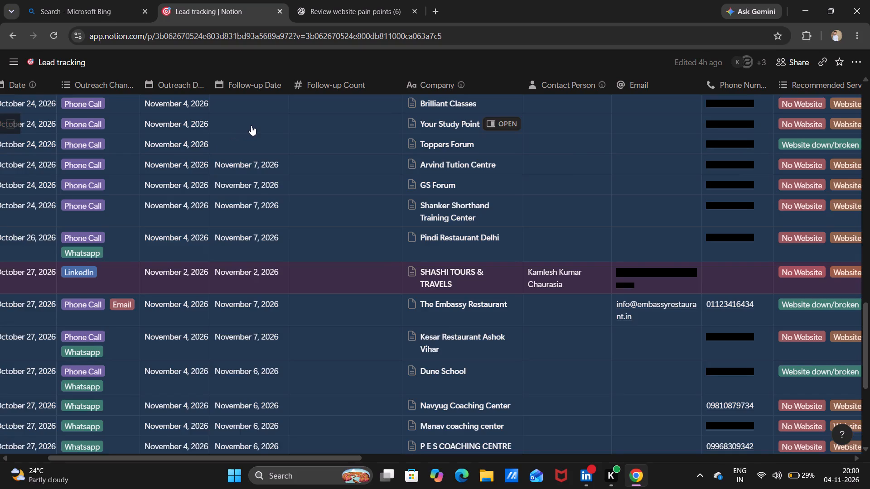
scroll(251, 125, left, 1)
click(242, 125)
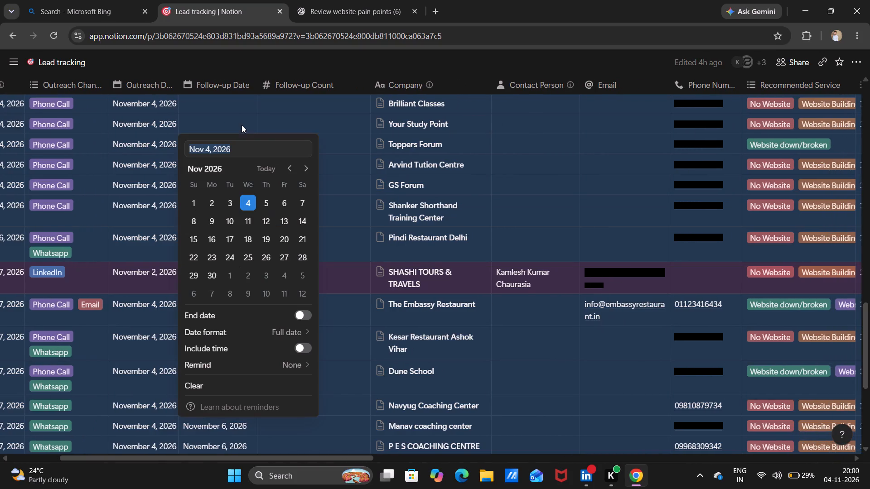
click(250, 208)
click(356, 196)
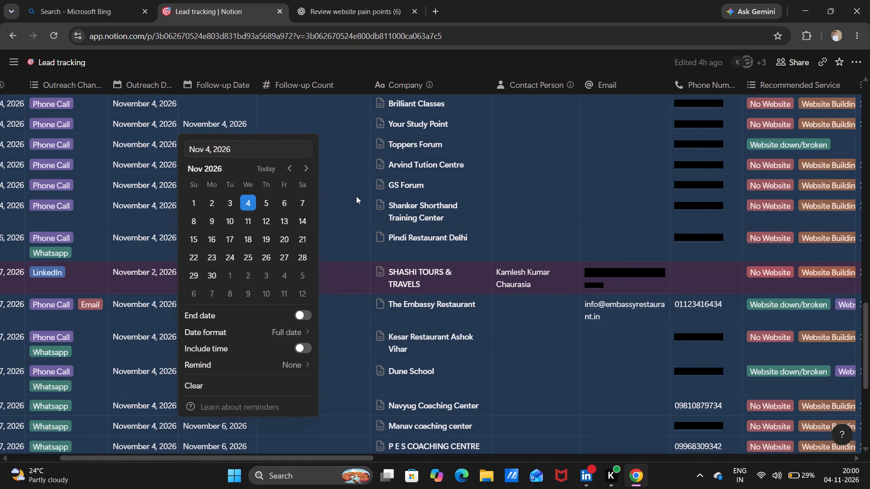
Check the Update note of the Your Study Point lead and set its Stage to Disqualified.
scroll(356, 196, left, 5)
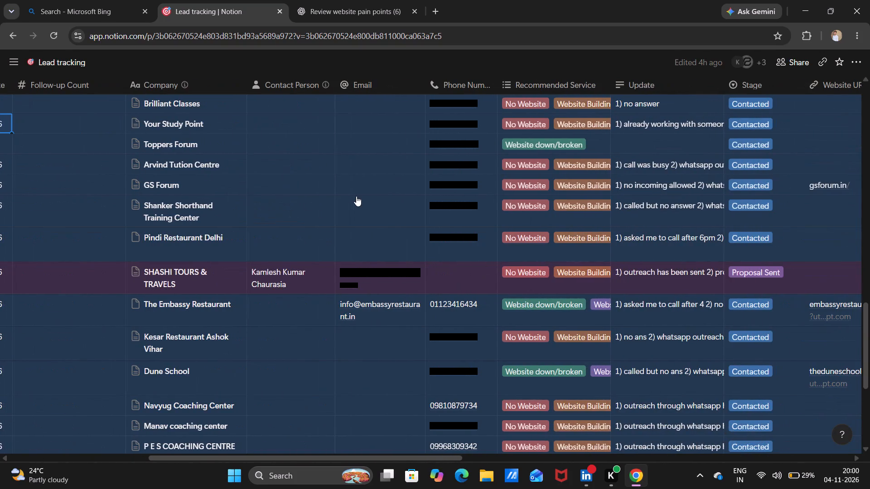
scroll(356, 196, left, 1)
click(651, 120)
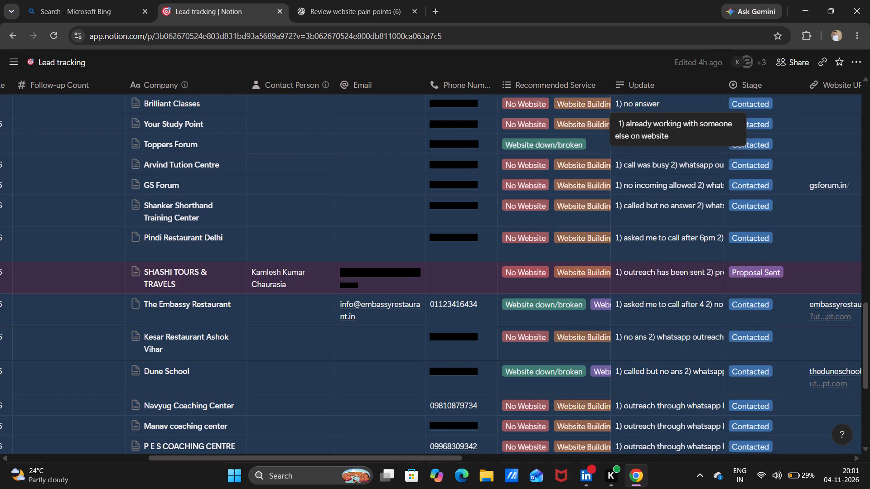
click(651, 156)
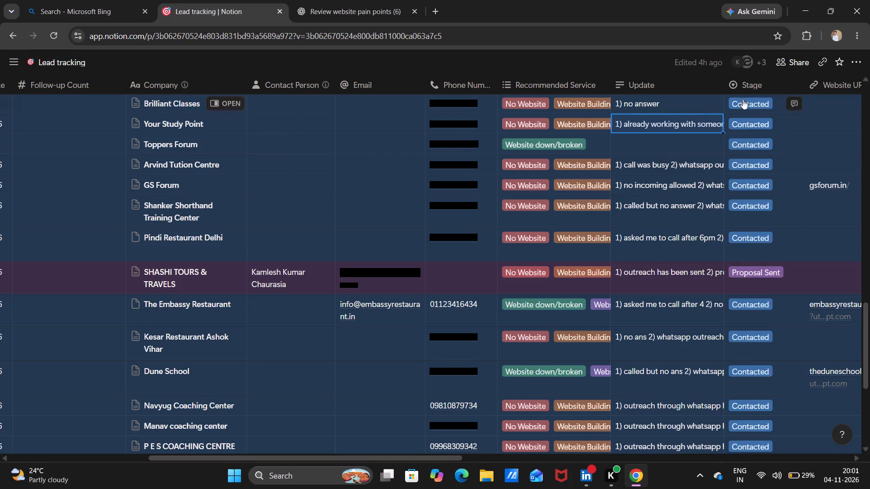
click(744, 122)
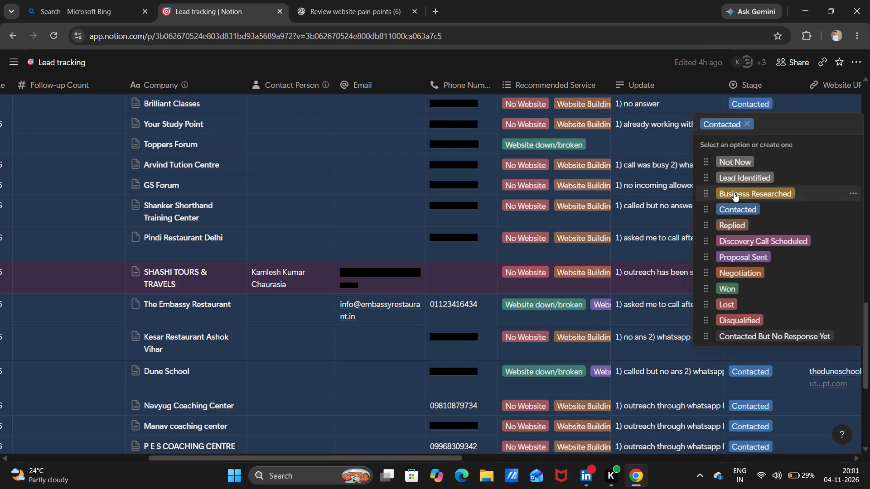
click(743, 313)
Review the contacted leads around Toppers Forum across the table, from their dates and stages to Findings/Pain Points and source.
scroll(691, 218, right, 1)
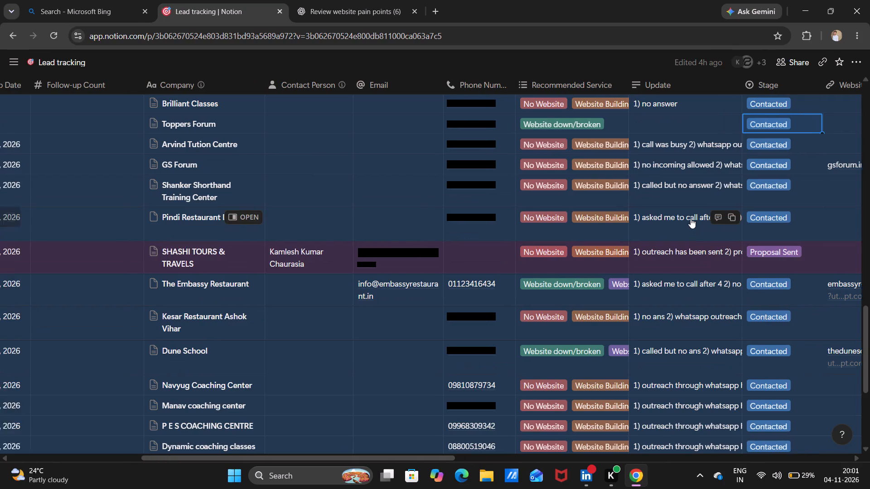
scroll(691, 218, right, 5)
scroll(691, 218, left, 1)
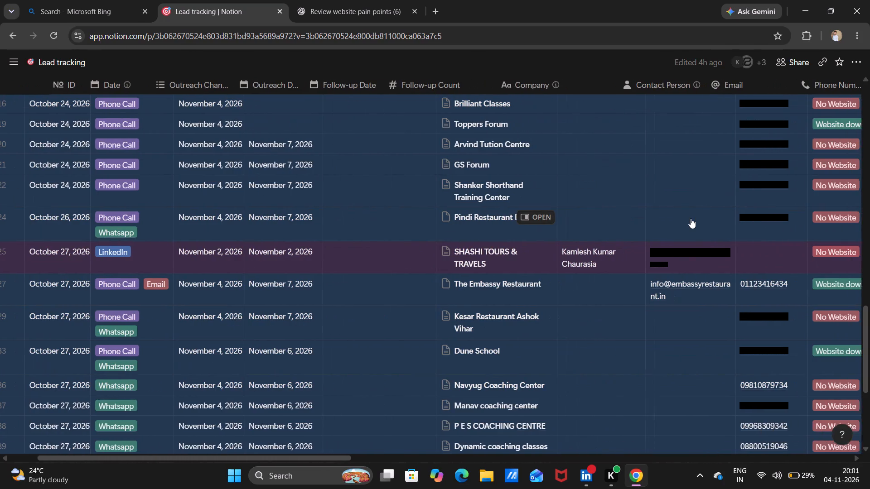
scroll(691, 218, left, 6)
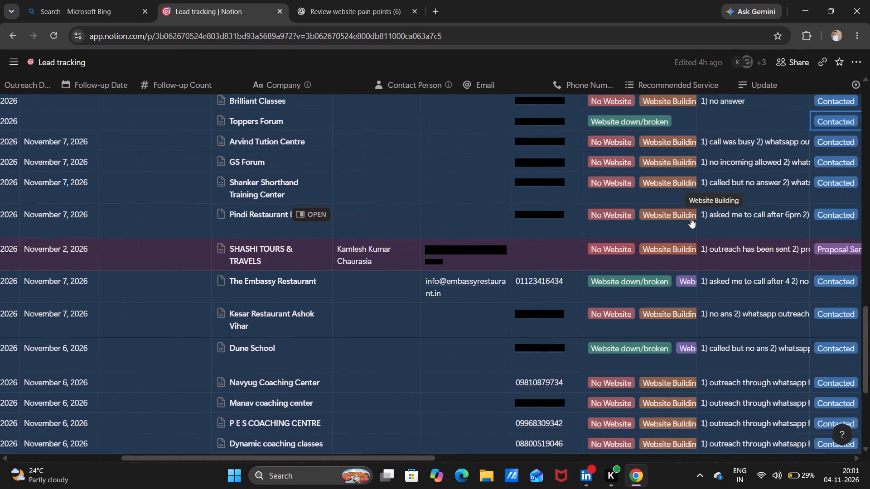
scroll(691, 218, left, 8)
scroll(691, 218, up, 1)
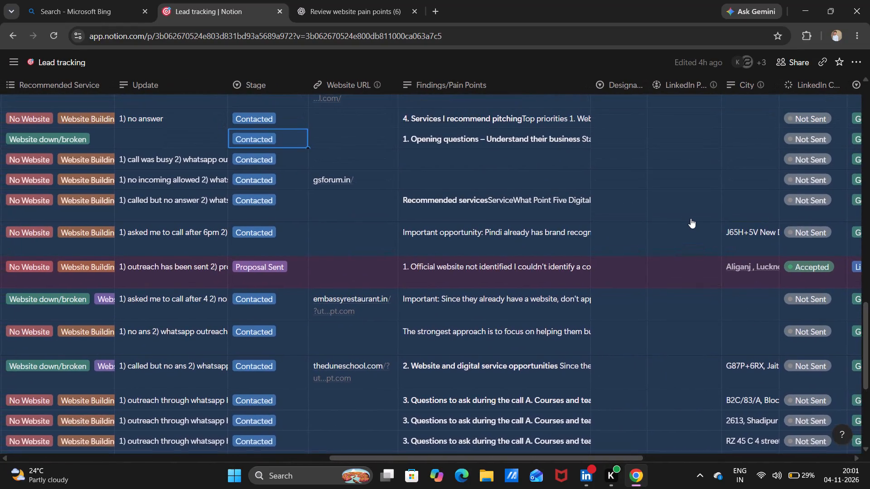
scroll(691, 218, up, 1)
scroll(691, 218, left, 2)
scroll(691, 218, right, 1)
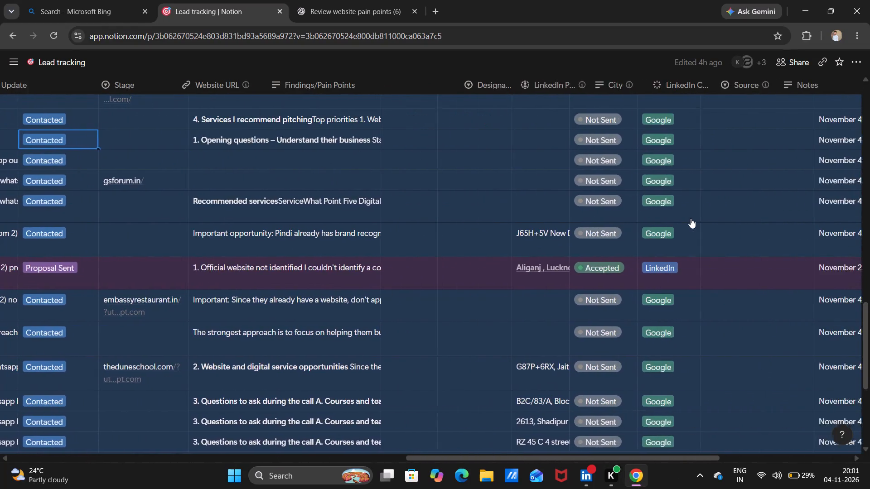
scroll(691, 218, right, 8)
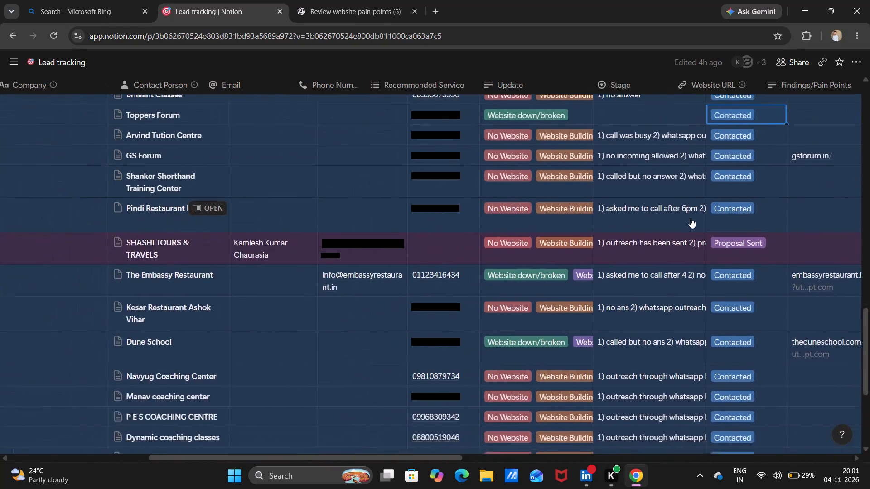
scroll(691, 218, right, 3)
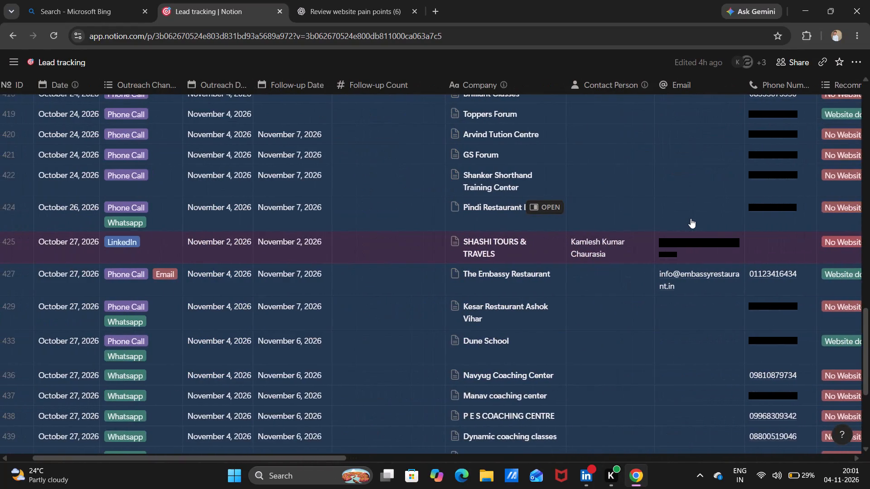
scroll(691, 218, right, 3)
scroll(691, 218, up, 3)
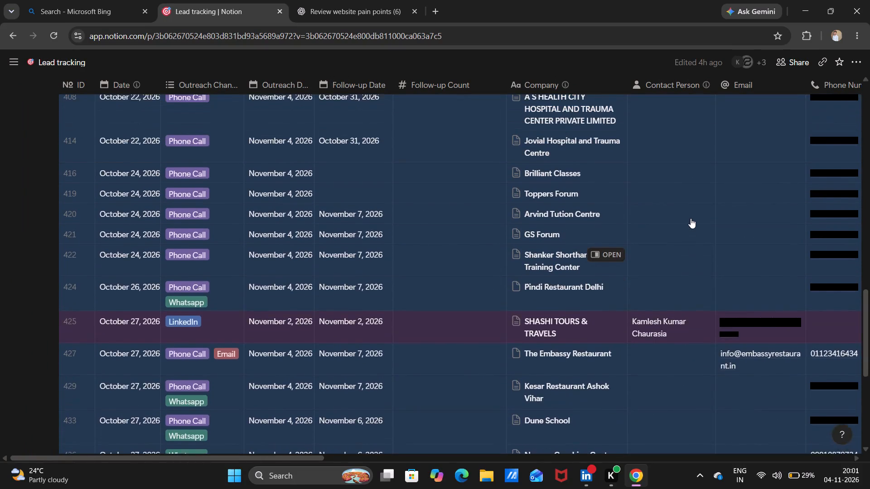
scroll(691, 218, up, 4)
scroll(691, 218, down, 3)
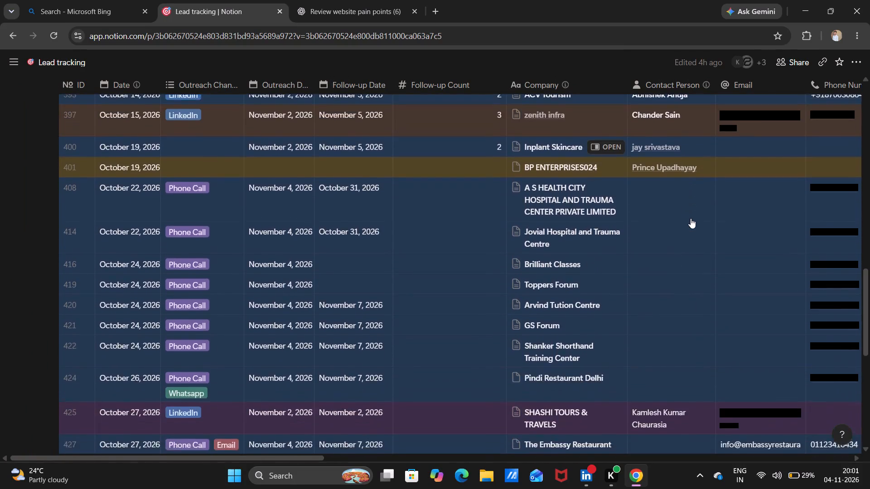
scroll(691, 218, down, 4)
scroll(691, 218, left, 7)
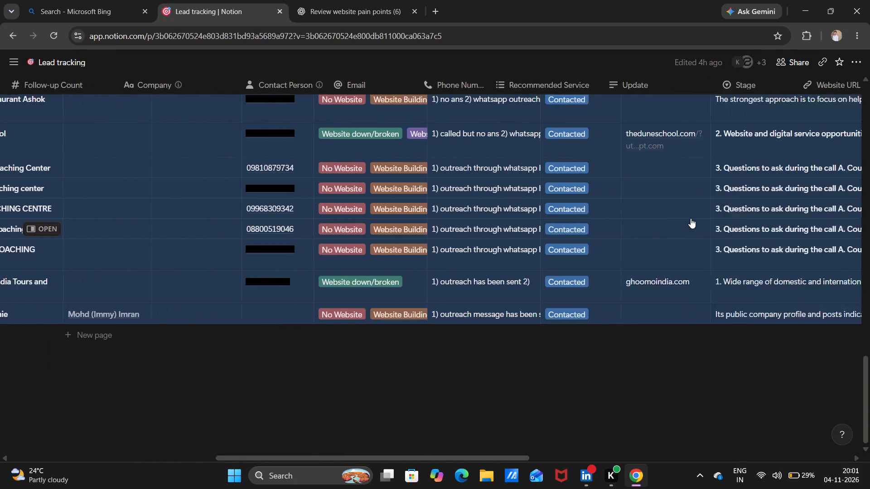
scroll(691, 218, left, 3)
Look through the lead table from its first rows down to the October 24 leads, checking outreach and follow-up dates.
scroll(691, 218, up, 6)
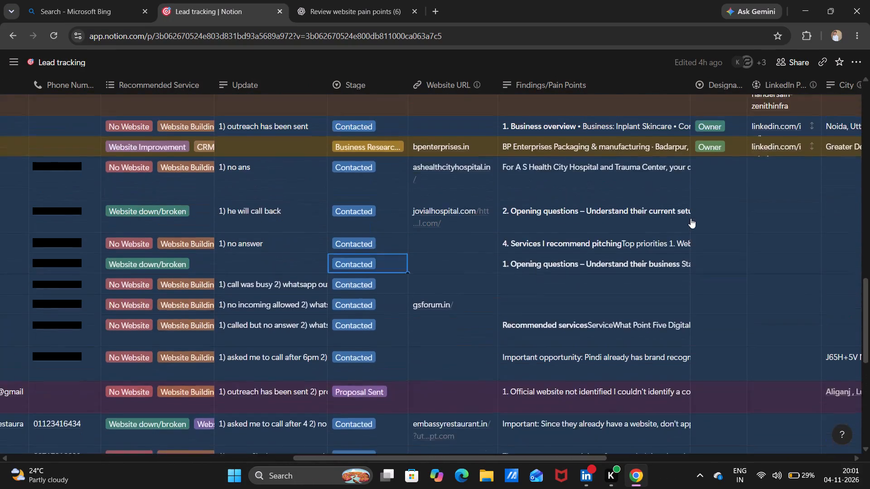
scroll(691, 218, up, 10)
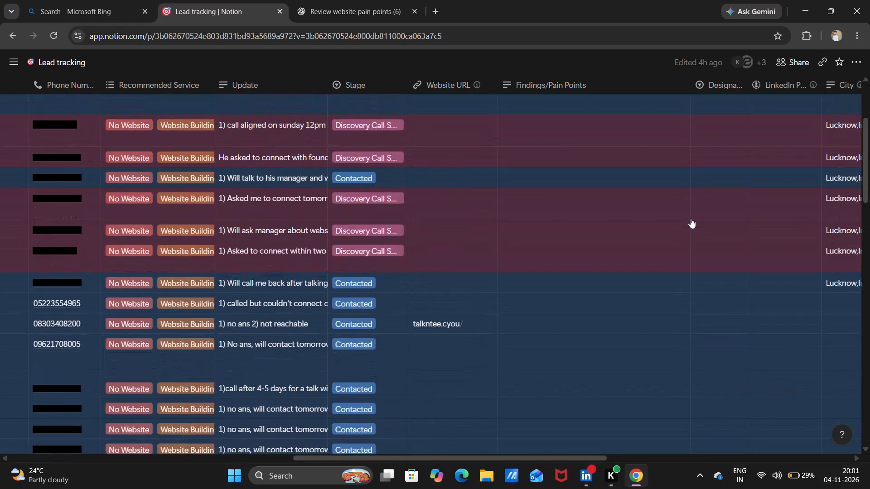
scroll(691, 218, right, 9)
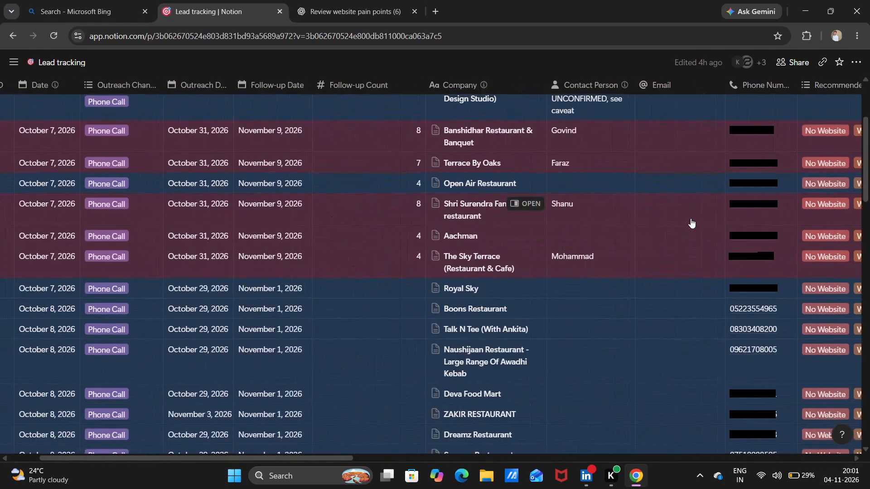
scroll(691, 218, right, 4)
scroll(691, 218, up, 3)
scroll(691, 218, left, 2)
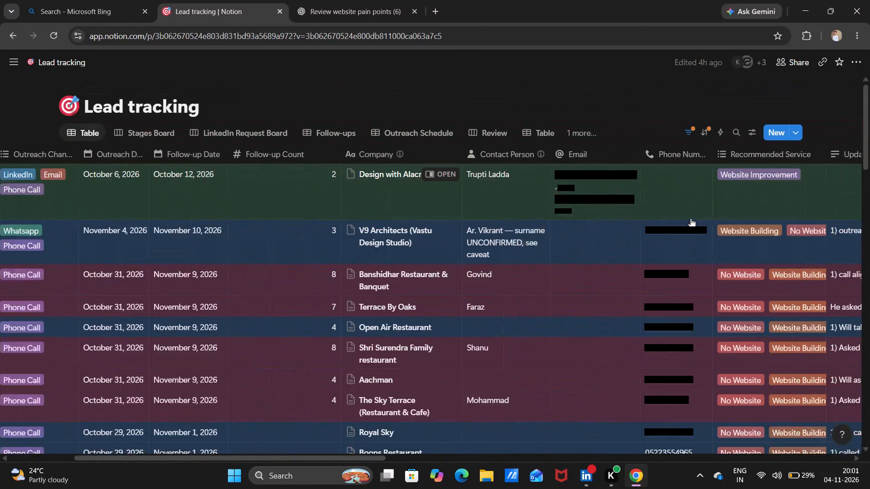
scroll(691, 218, left, 1)
scroll(691, 218, down, 4)
scroll(691, 218, up, 5)
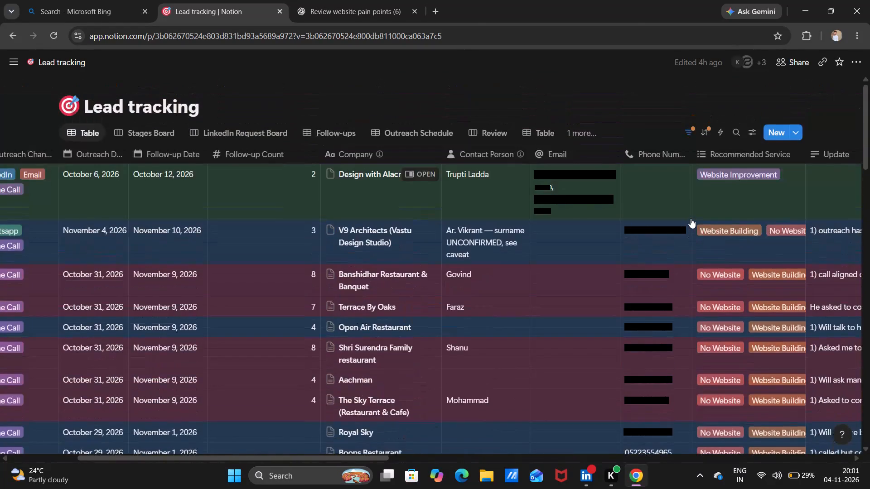
scroll(691, 218, down, 6)
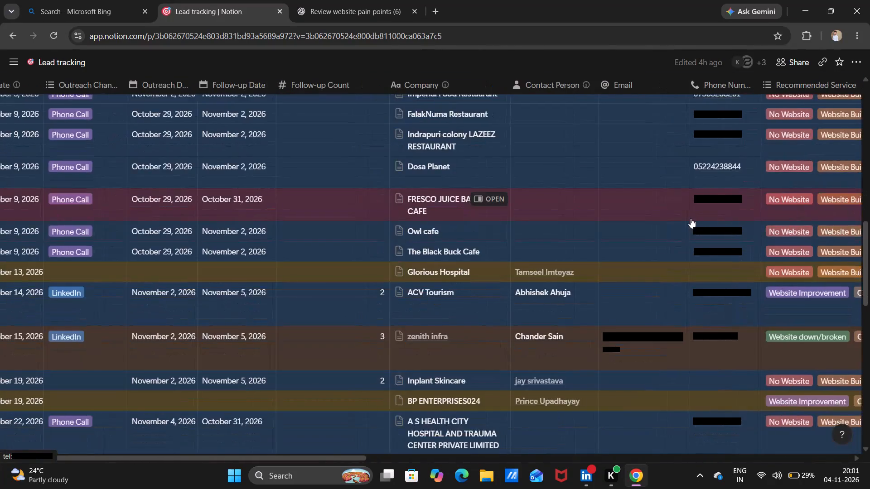
scroll(691, 218, down, 3)
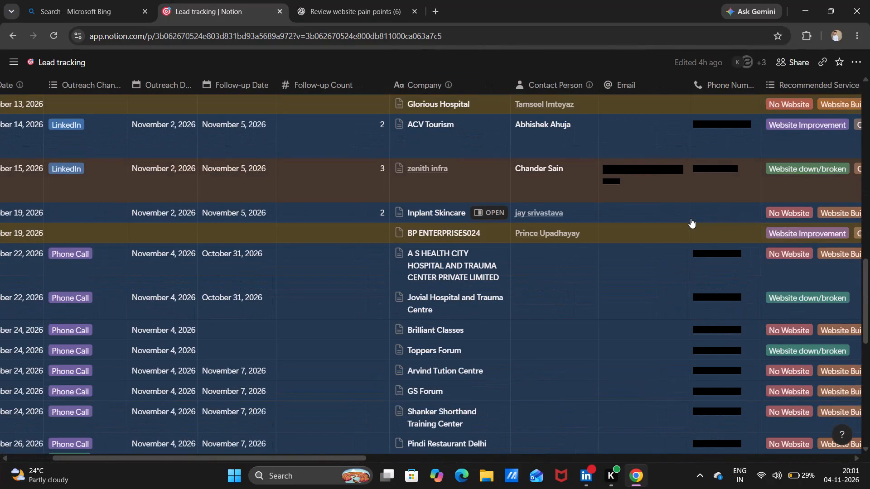
Review the October leads from Inplant Skincare to Kesar Restaurant across their dates, Update notes, stages and Findings/Pain Points for missing research.
scroll(680, 265, left, 5)
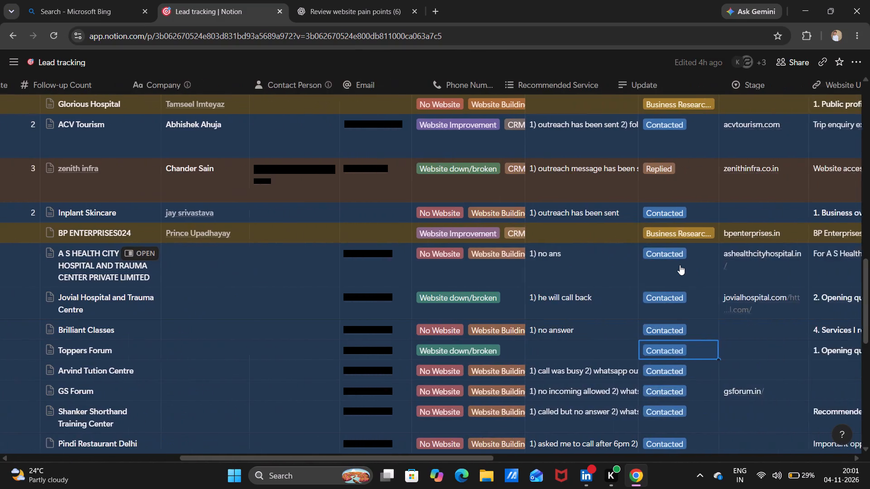
scroll(680, 265, left, 1)
scroll(680, 265, down, 1)
scroll(680, 265, right, 1)
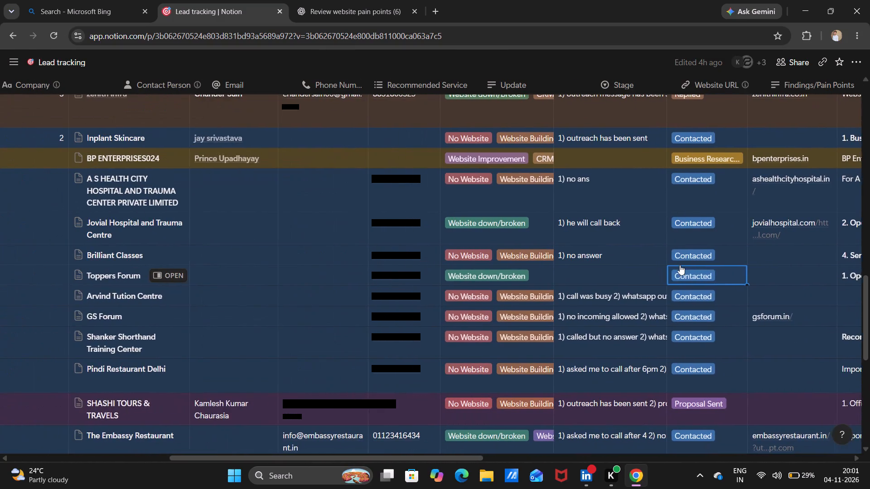
scroll(680, 265, right, 6)
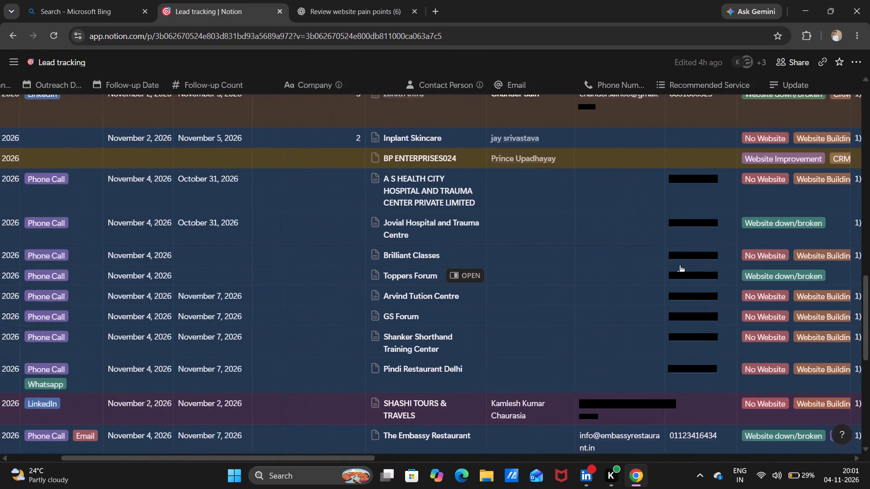
scroll(680, 265, right, 1)
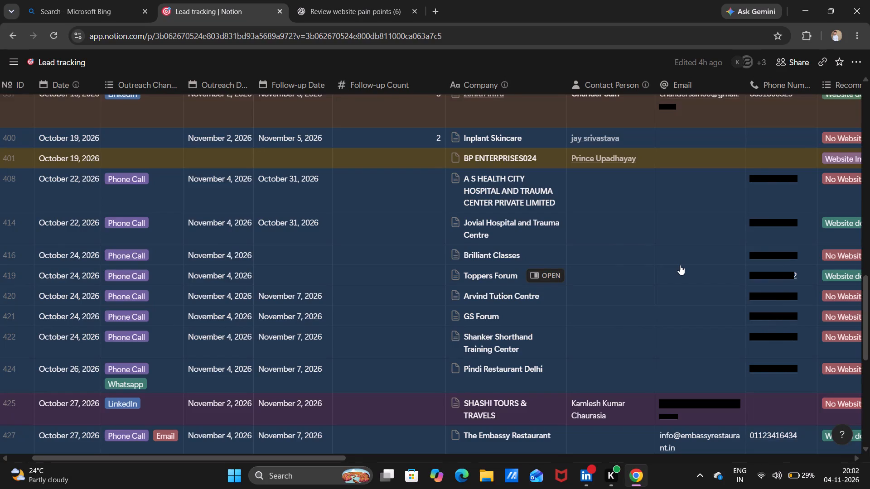
scroll(680, 265, down, 1)
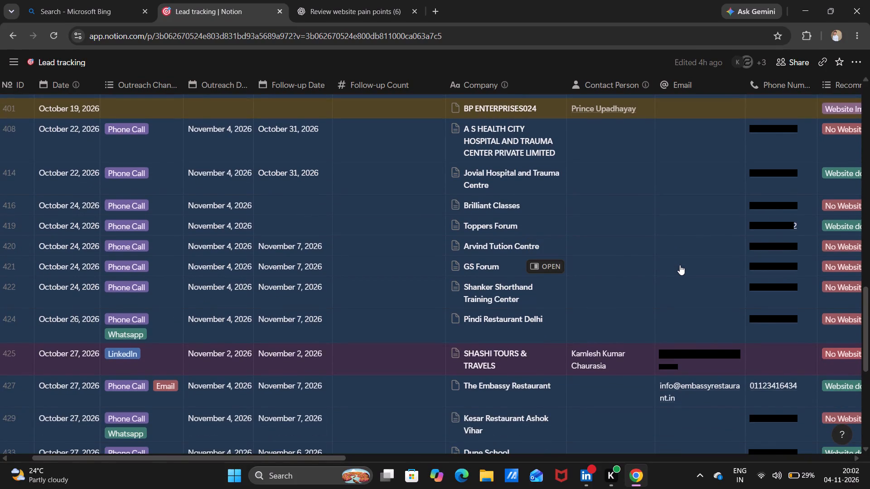
scroll(680, 265, left, 8)
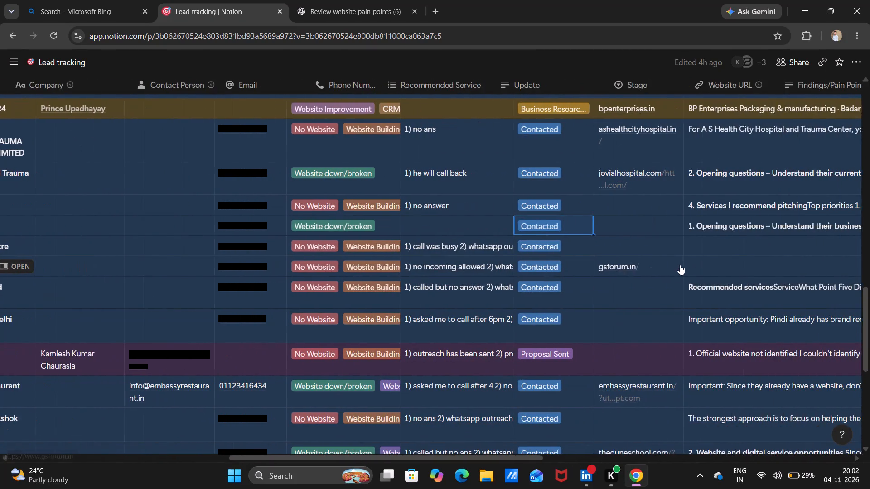
scroll(680, 265, left, 1)
scroll(680, 265, right, 1)
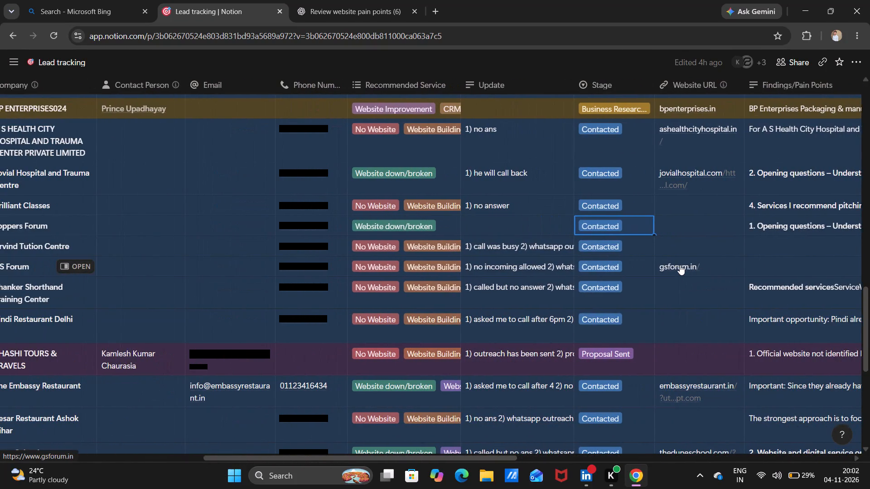
scroll(566, 262, right, 2)
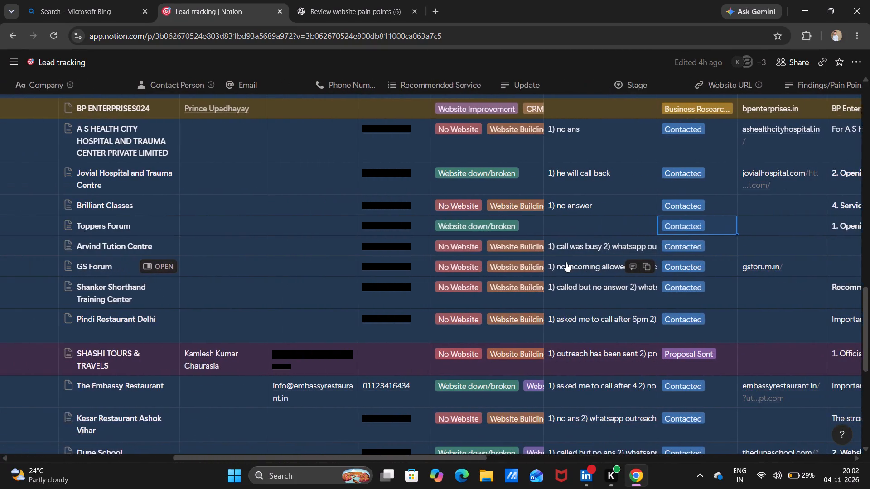
Copy the phone number and the company name of the Arvind Tution Centre lead.
scroll(566, 262, right, 1)
click(492, 247)
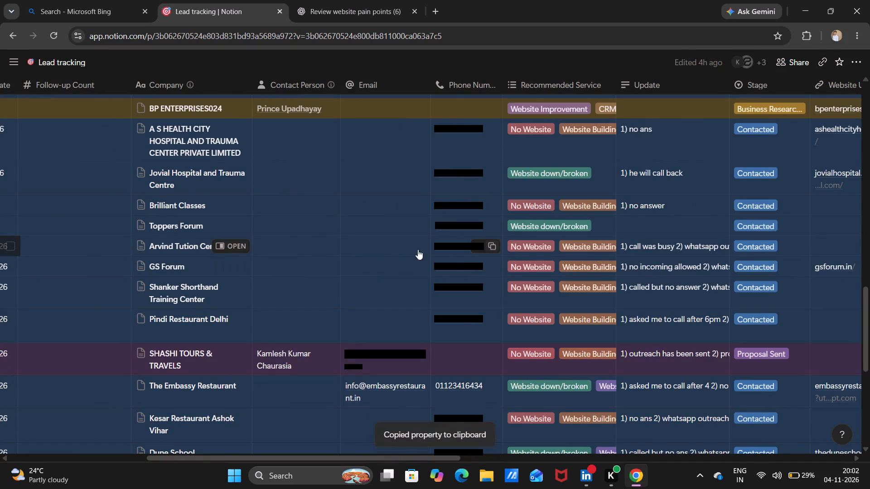
click(182, 248)
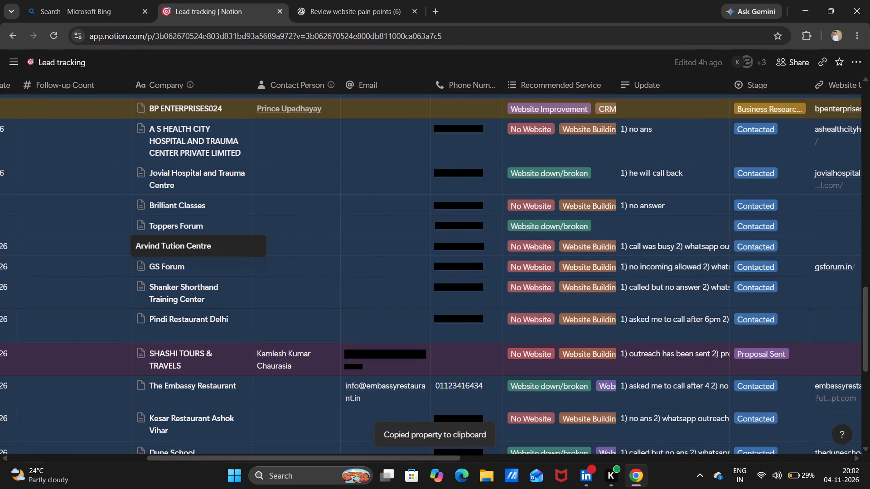
drag(223, 246, 112, 237)
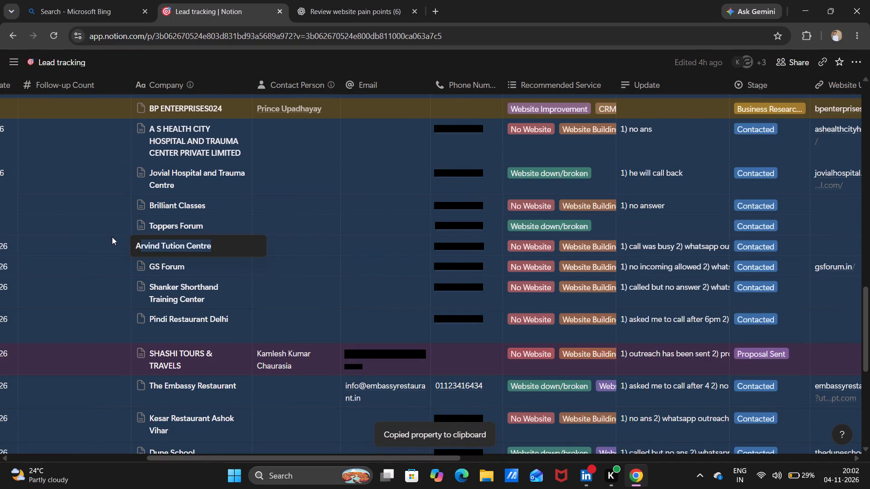
key(ctrl+c)
click(326, 228)
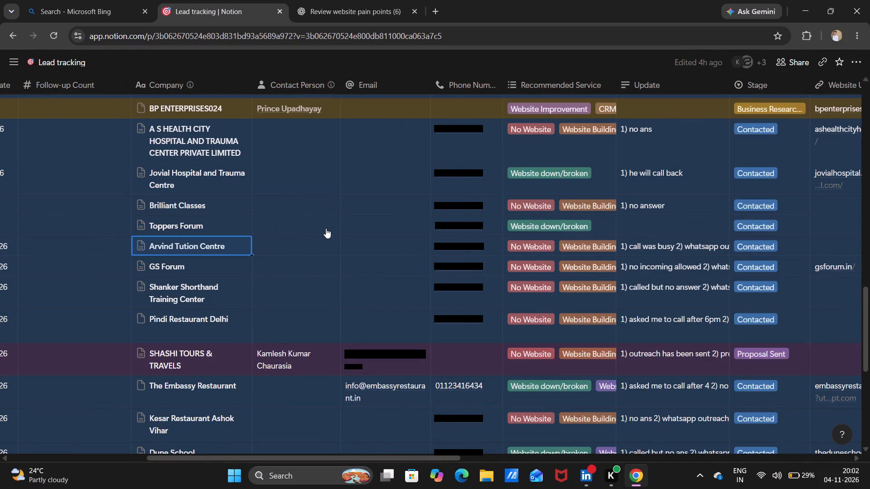
scroll(326, 228, right, 2)
scroll(326, 228, left, 1)
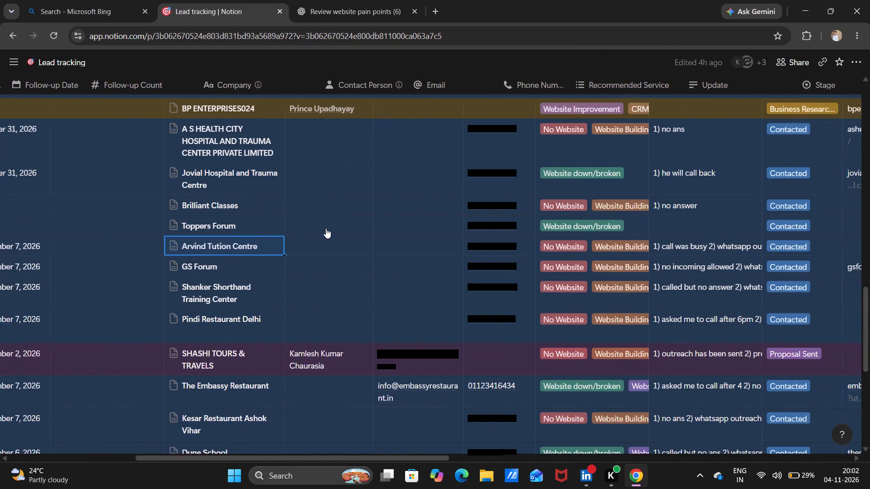
scroll(326, 228, left, 1)
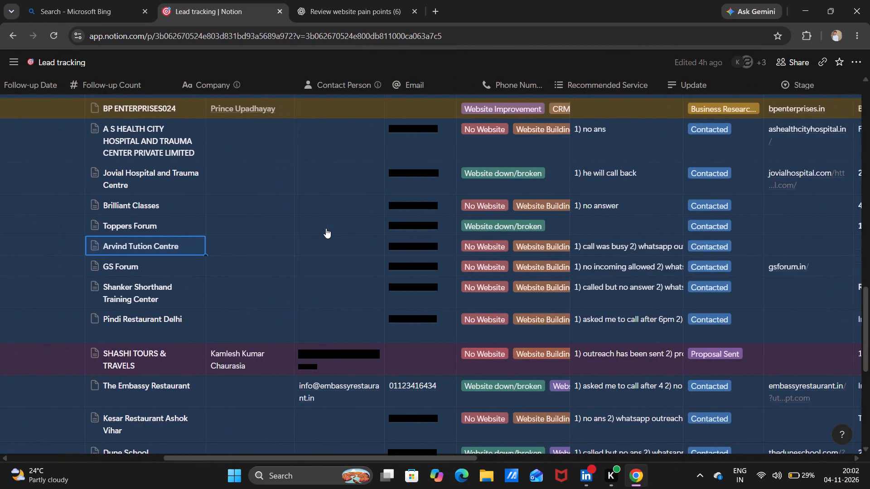
scroll(326, 228, left, 1)
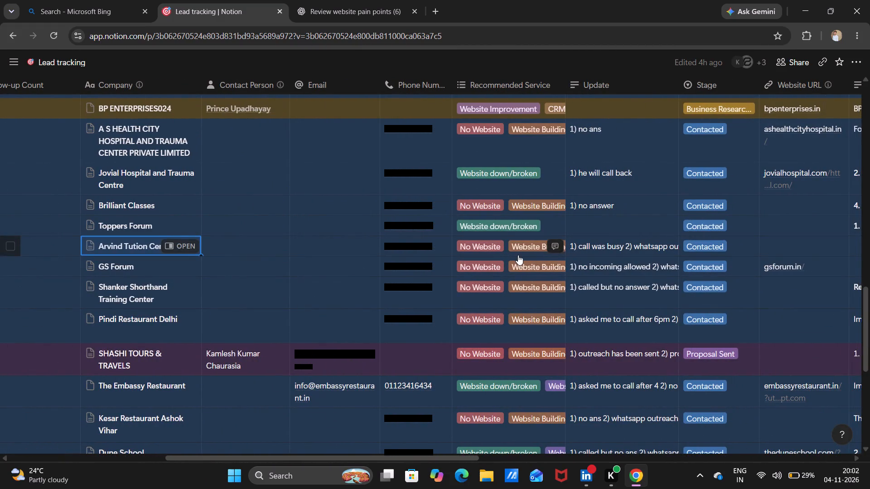
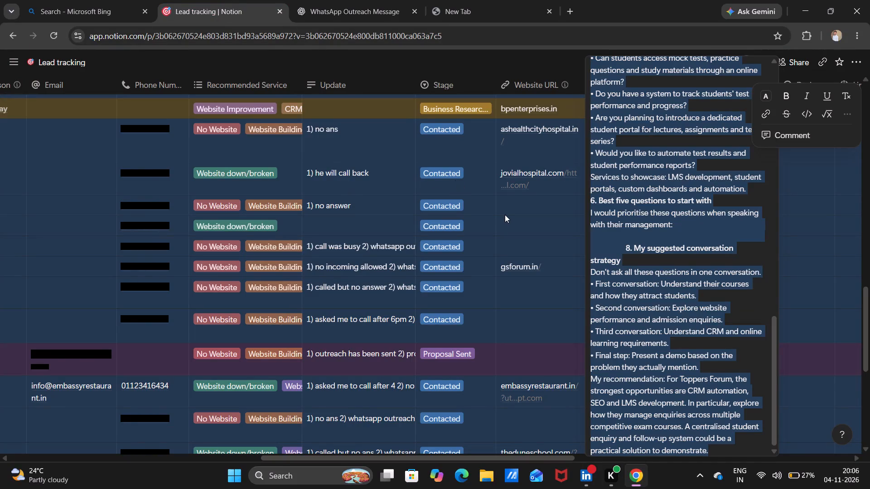
Switch from the Notion Lead tracking table to the empty New Tab page.
click(488, 0)
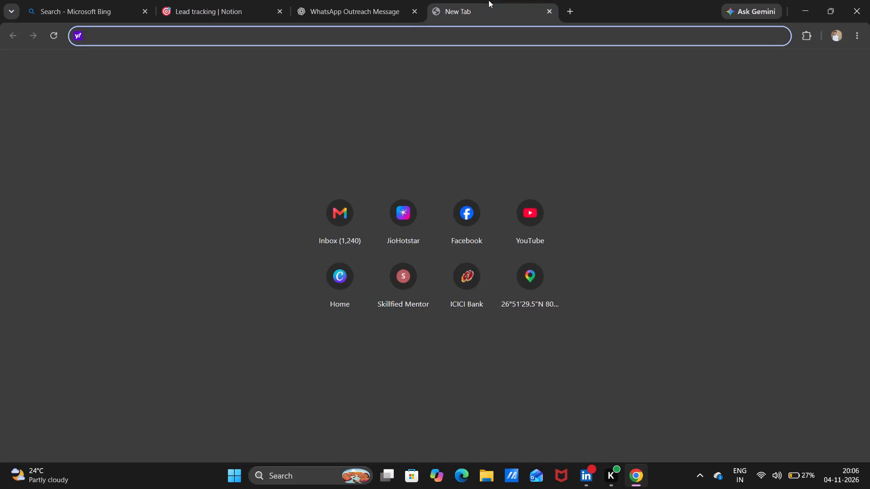
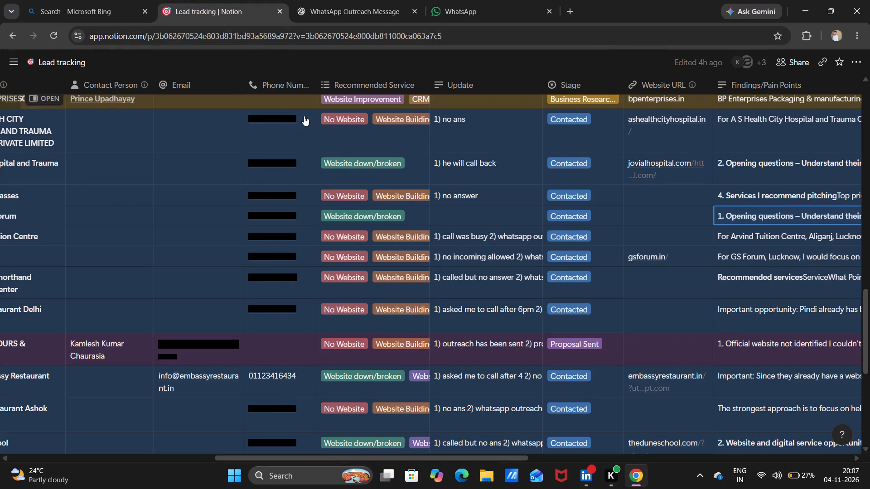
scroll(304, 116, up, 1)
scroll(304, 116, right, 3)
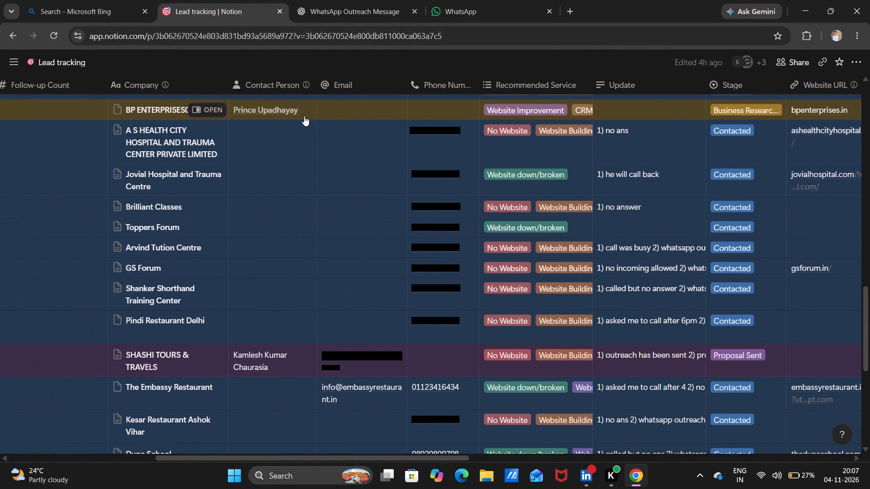
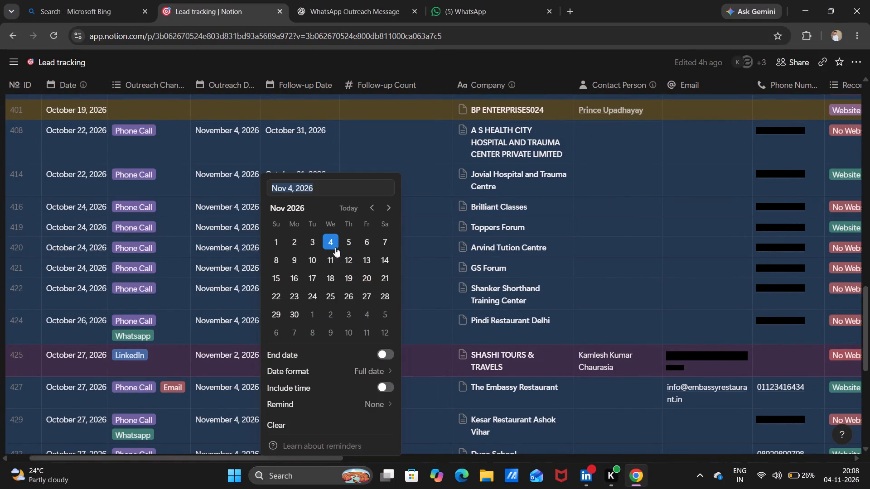
Set the Brilliant Classes lead's follow-up date to November 7, 2026.
click(382, 242)
click(465, 253)
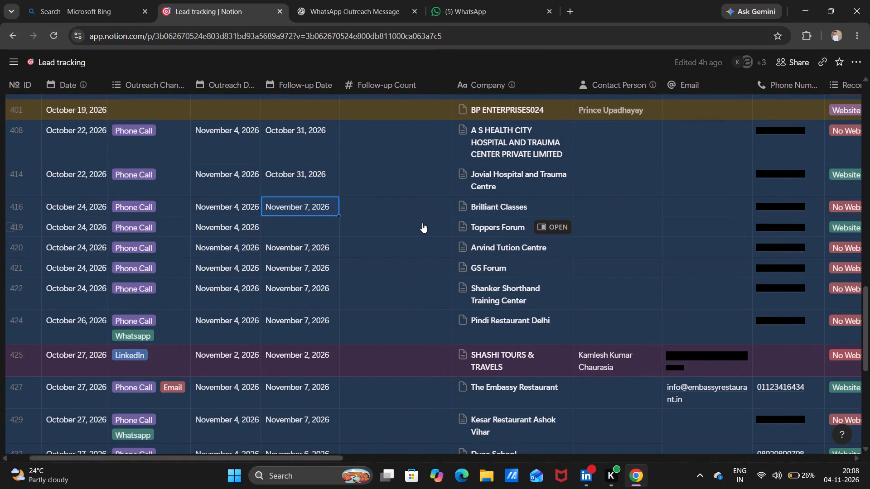
Add a second entry to the Brilliant Classes lead's Update: "2) whatsapp outreach has been sent".
scroll(422, 223, left, 4)
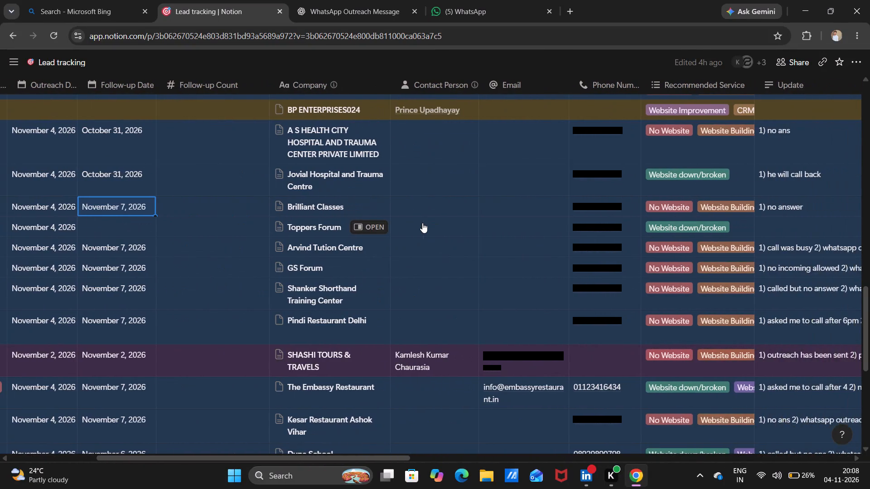
scroll(715, 205, left, 1)
click(773, 207)
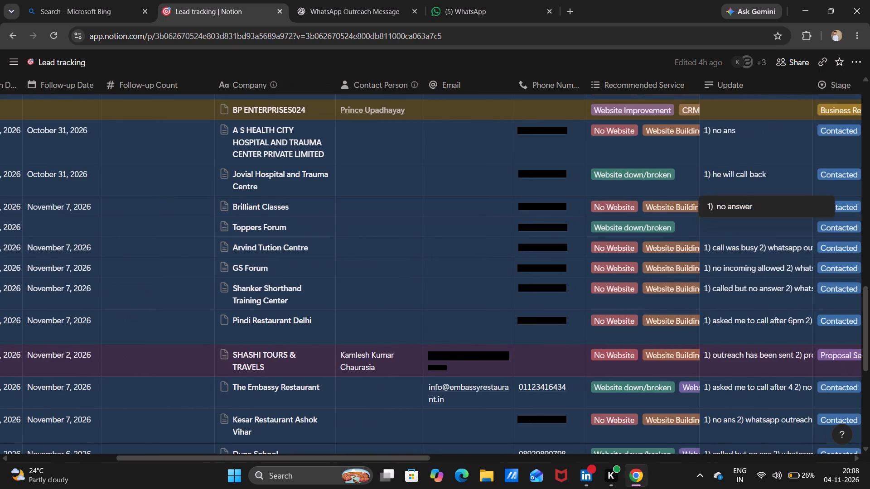
key(Return)
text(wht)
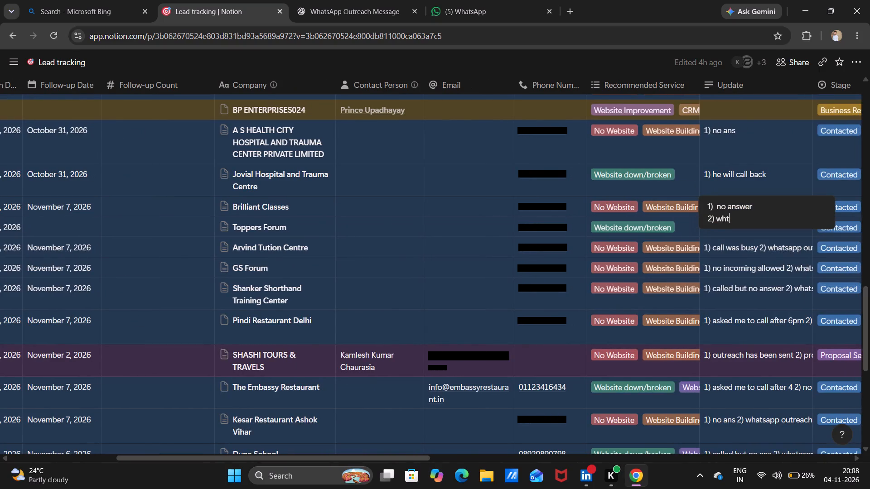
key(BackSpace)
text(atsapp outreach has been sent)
click(507, 206)
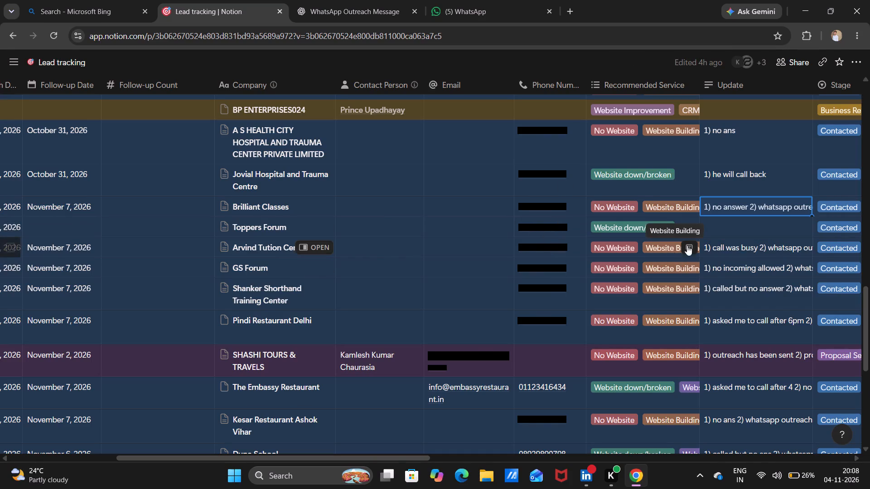
Change the Toppers Forum lead's stage to Business Research.
click(729, 227)
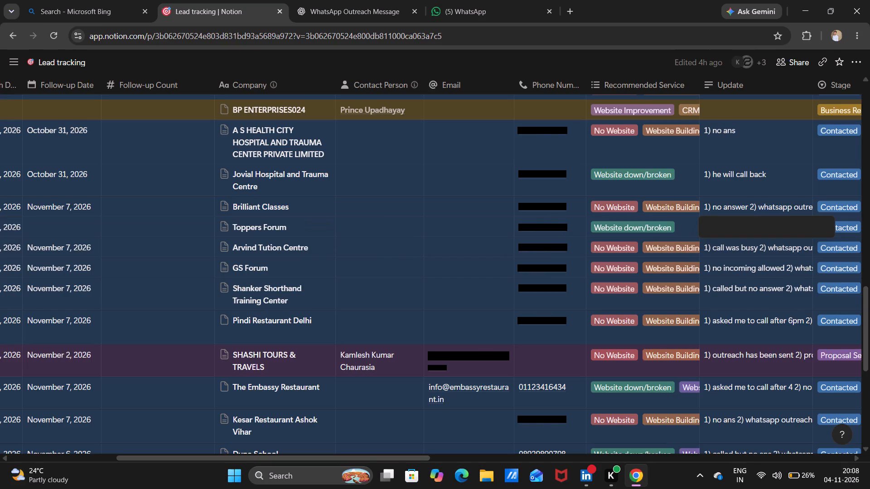
click(496, 211)
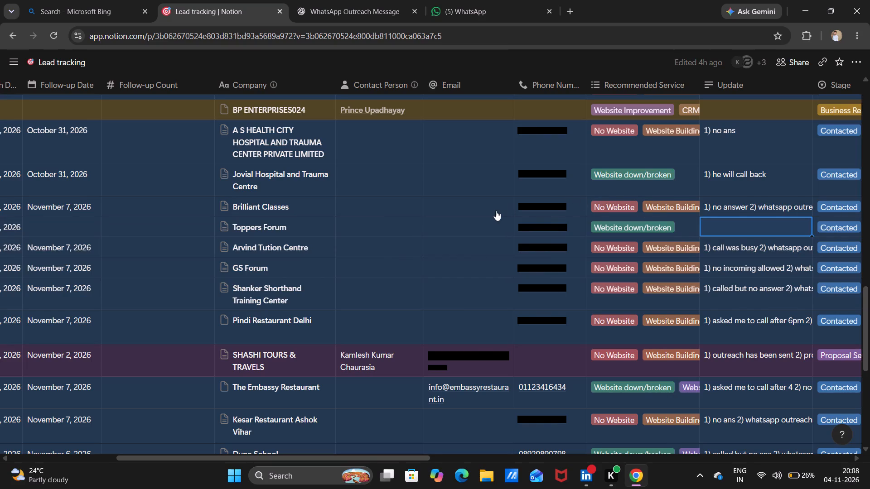
scroll(496, 211, right, 3)
scroll(496, 211, down, 1)
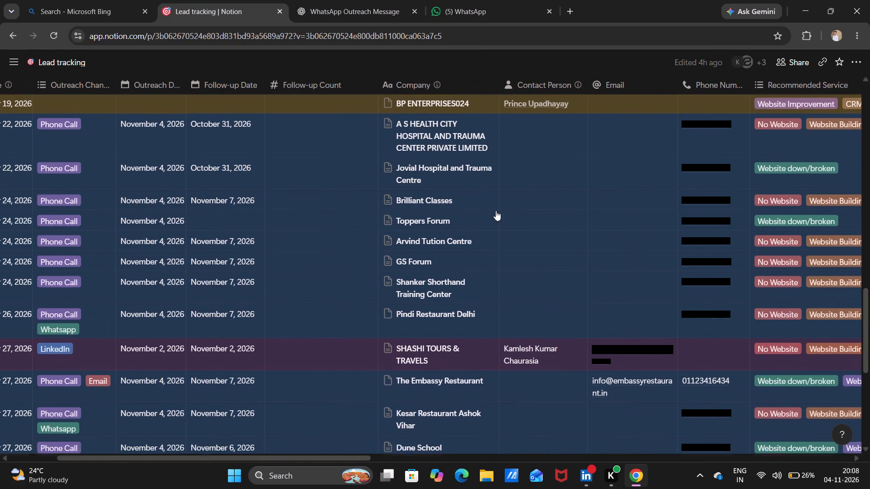
scroll(496, 211, down, 2)
scroll(496, 211, left, 3)
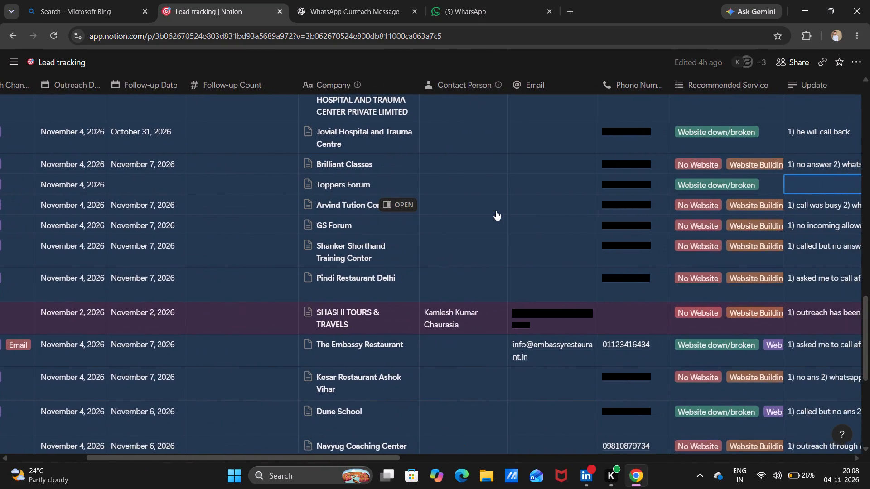
scroll(496, 211, left, 3)
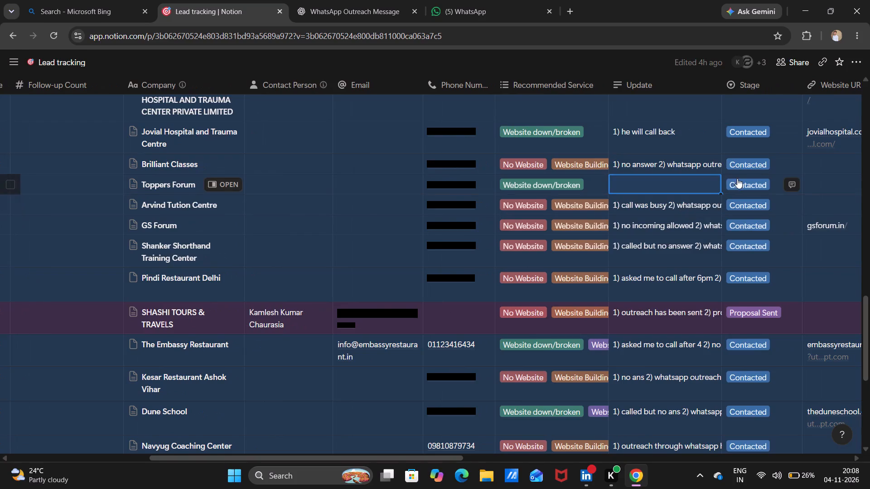
click(738, 179)
click(735, 252)
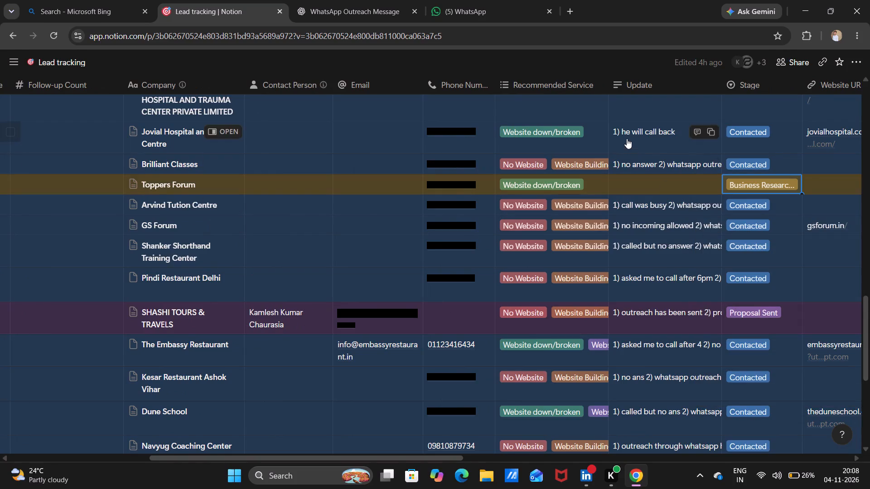
click(363, 110)
click(363, 136)
Add Whatsapp to the outreach channels of the Shanker Shorthand Training Center, GS Forum and Arvind Tution Centre leads.
scroll(363, 136, right, 1)
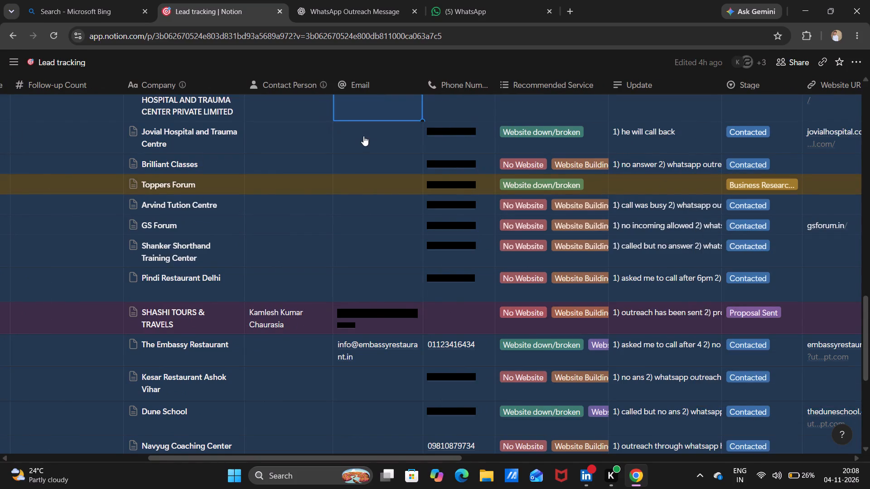
scroll(363, 136, right, 4)
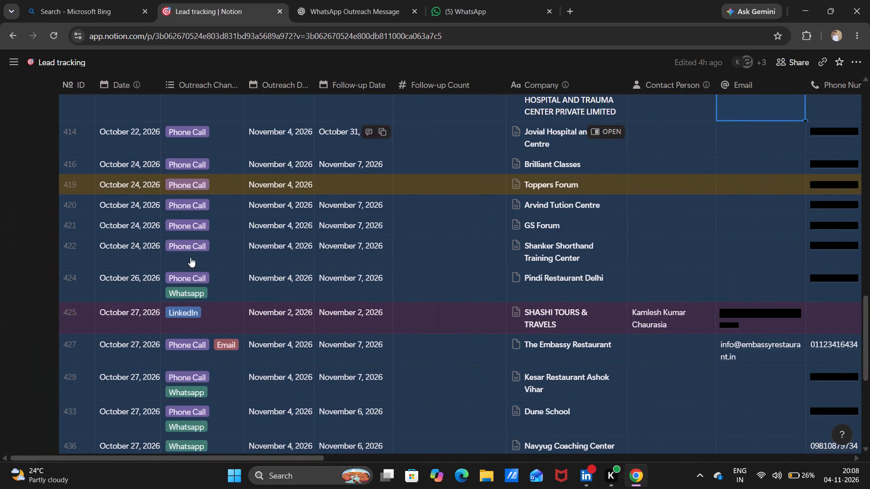
click(220, 256)
click(203, 320)
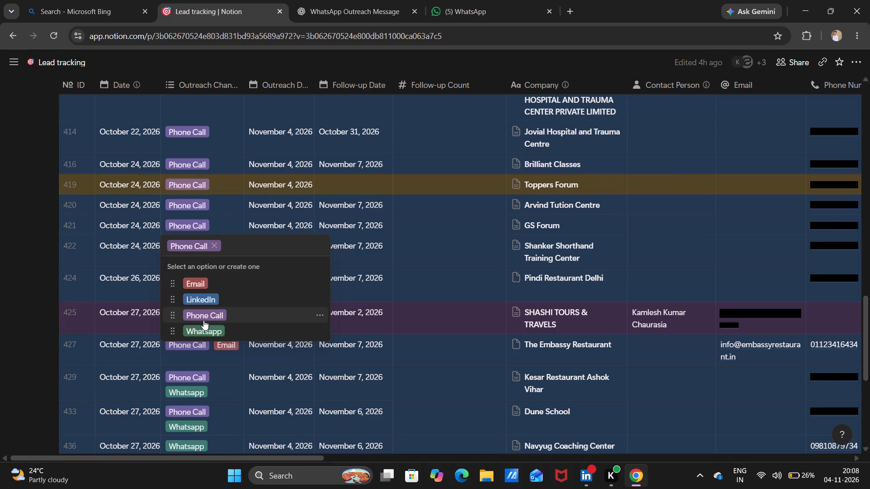
click(203, 327)
click(263, 188)
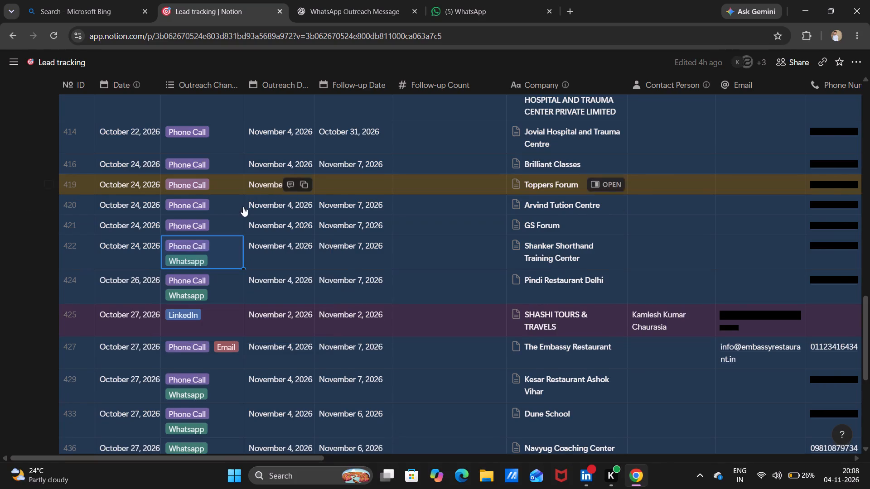
click(225, 220)
click(217, 307)
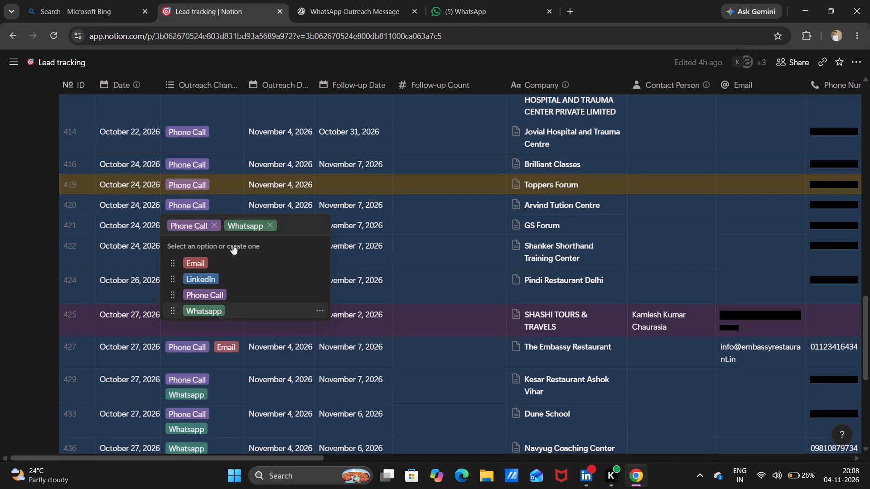
click(251, 180)
click(219, 197)
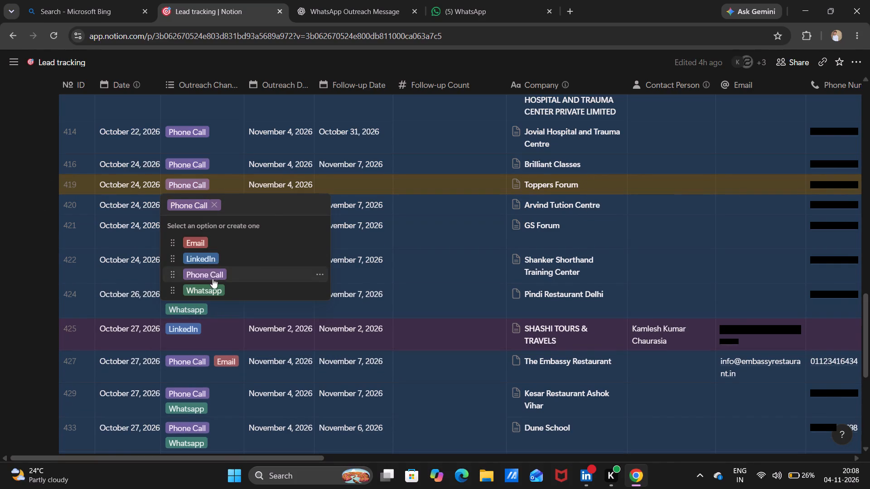
click(208, 292)
click(296, 118)
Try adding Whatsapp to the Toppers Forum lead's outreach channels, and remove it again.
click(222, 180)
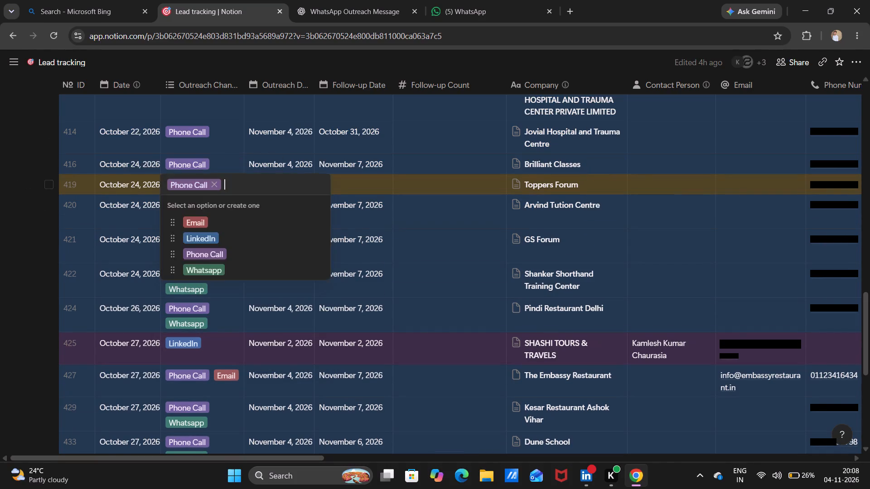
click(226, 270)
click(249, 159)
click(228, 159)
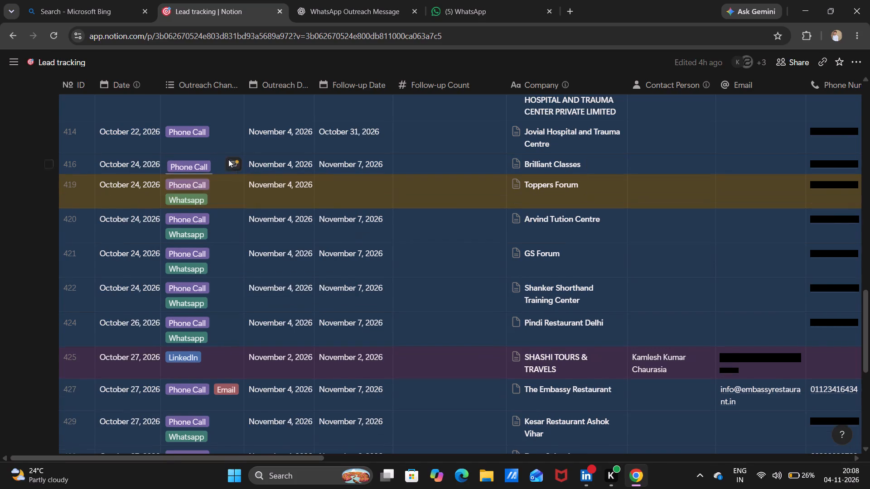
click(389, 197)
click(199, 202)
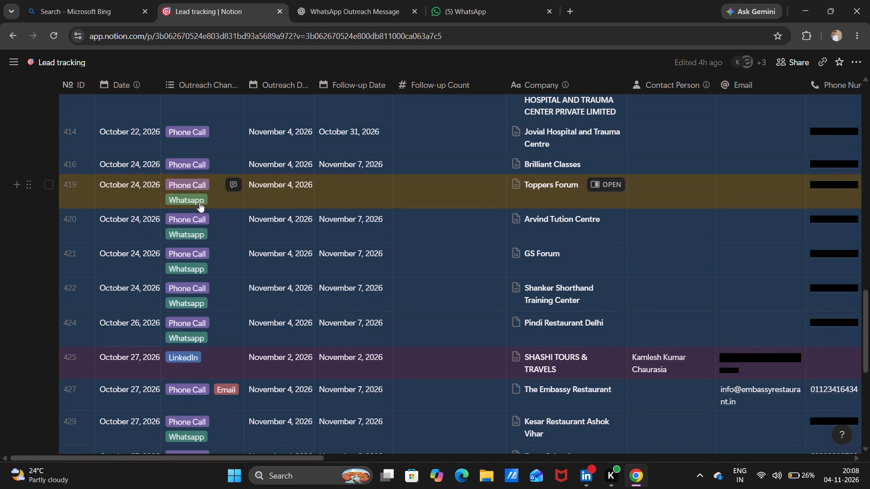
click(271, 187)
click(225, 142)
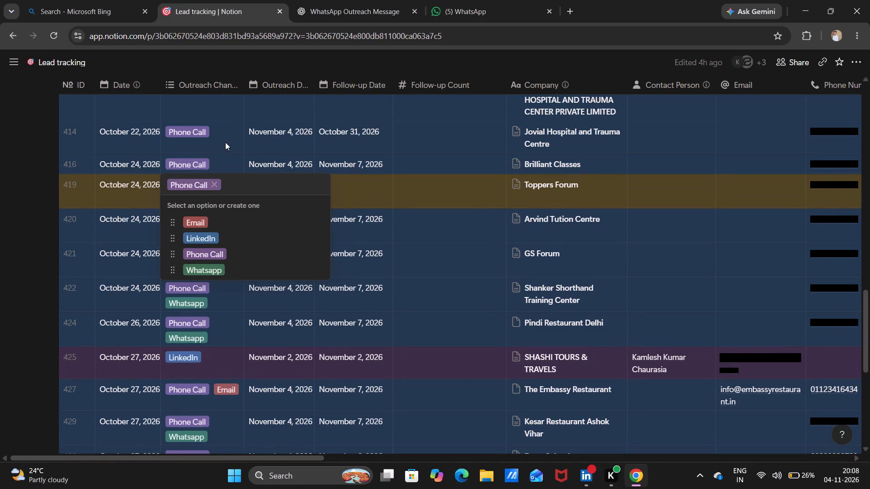
Add Whatsapp to the Brilliant Classes lead's outreach channels.
click(215, 159)
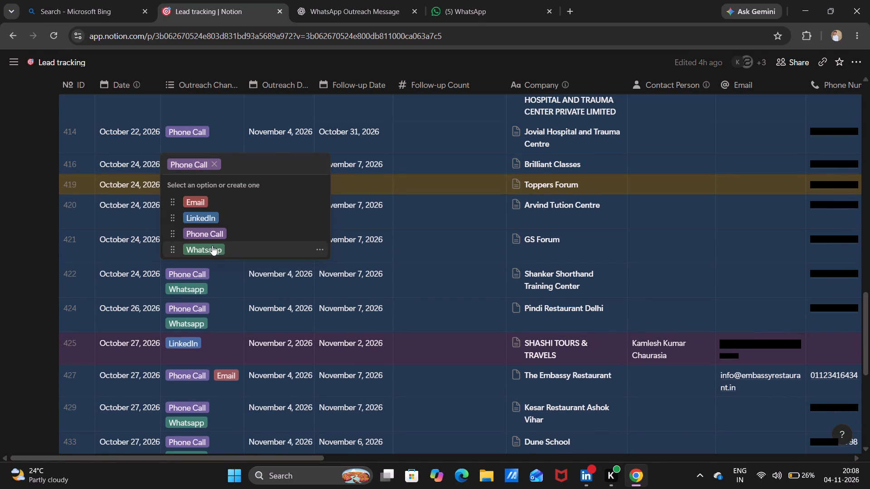
click(212, 245)
click(312, 105)
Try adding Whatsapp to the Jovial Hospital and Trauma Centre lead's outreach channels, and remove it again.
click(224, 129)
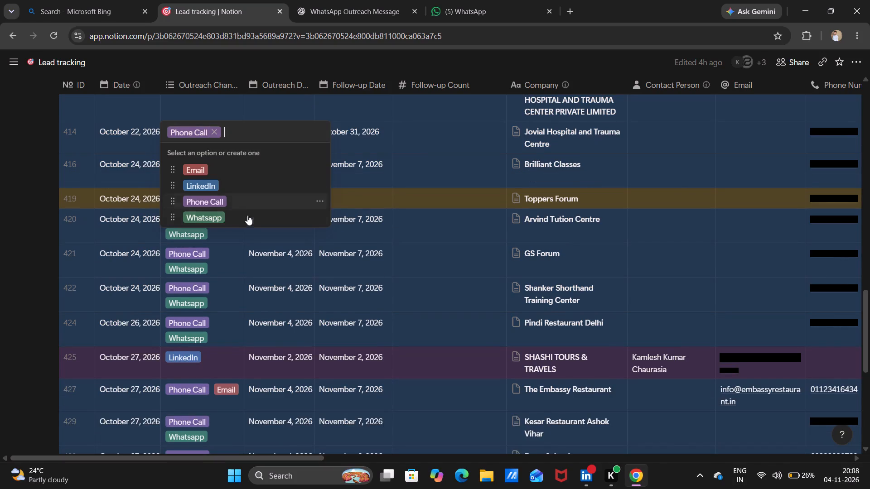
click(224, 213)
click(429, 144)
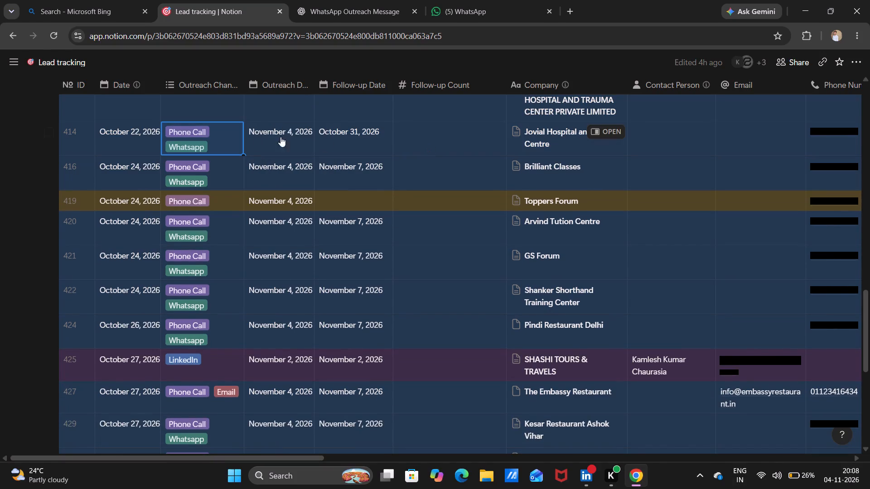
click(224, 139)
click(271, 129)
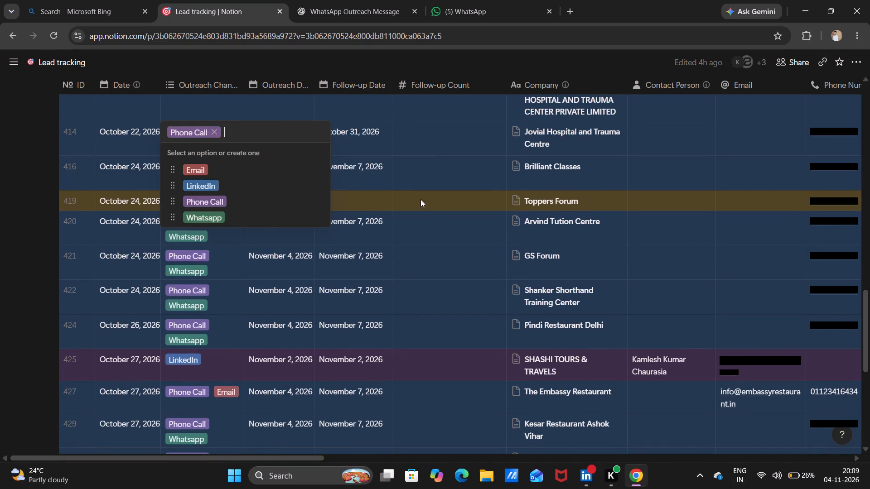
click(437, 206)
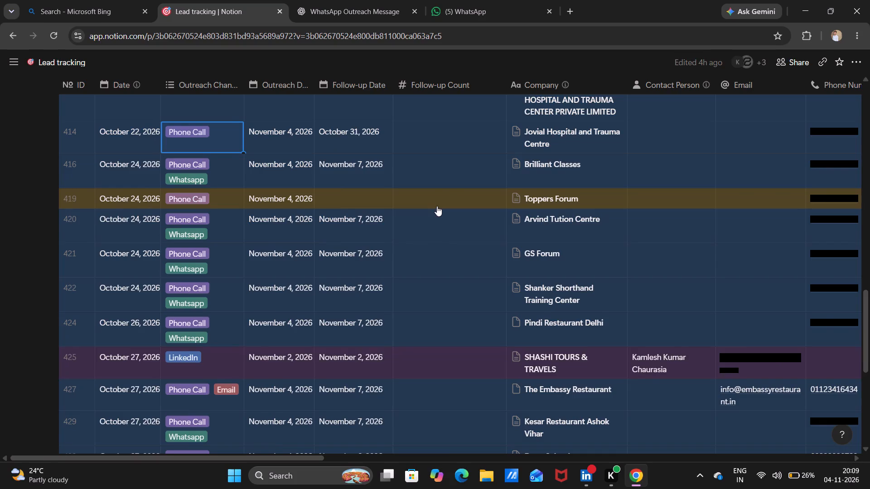
Open the Findings/Pain Points text of the Jovial Hospital and Trauma Centre lead.
scroll(437, 206, left, 3)
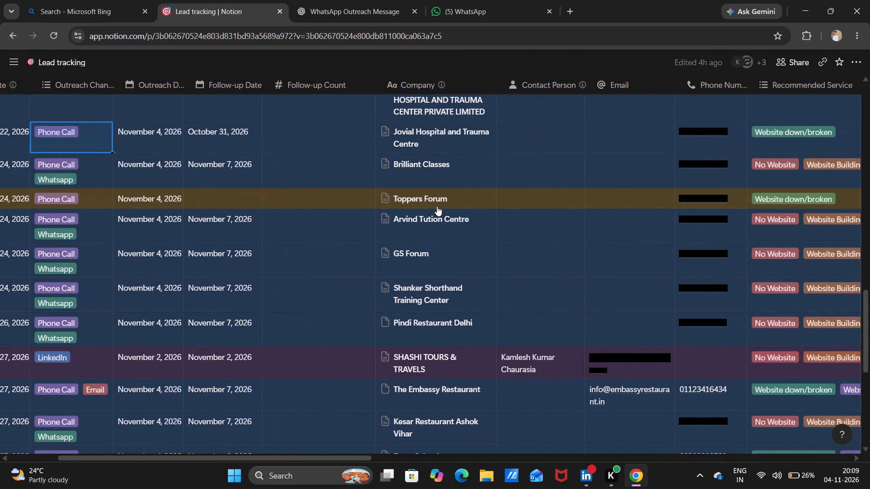
scroll(437, 206, left, 1)
scroll(437, 206, up, 1)
scroll(437, 206, left, 1)
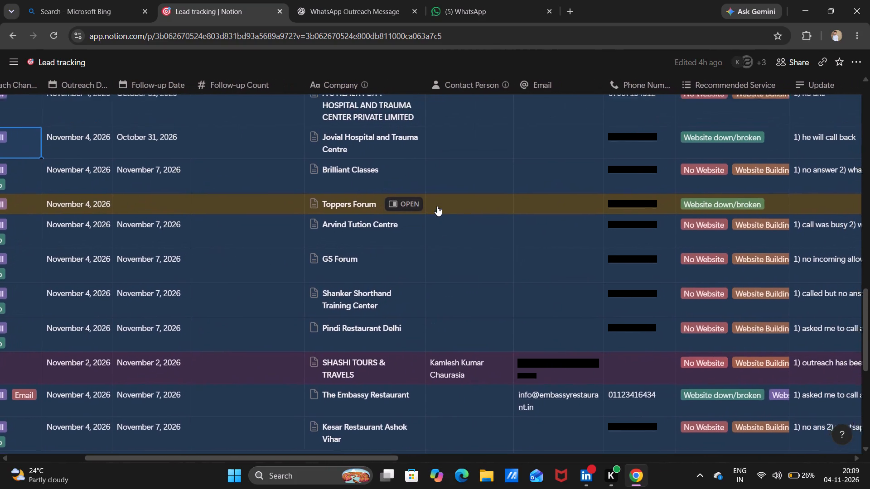
scroll(437, 206, left, 3)
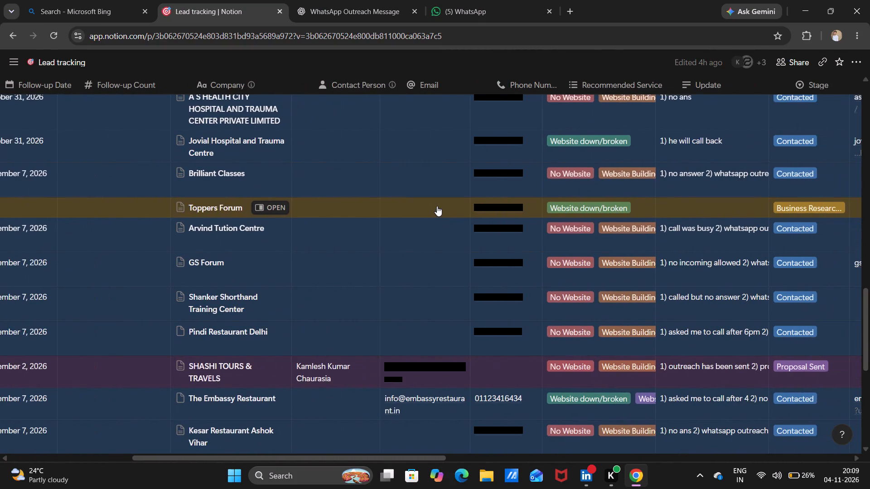
scroll(437, 206, left, 4)
click(643, 150)
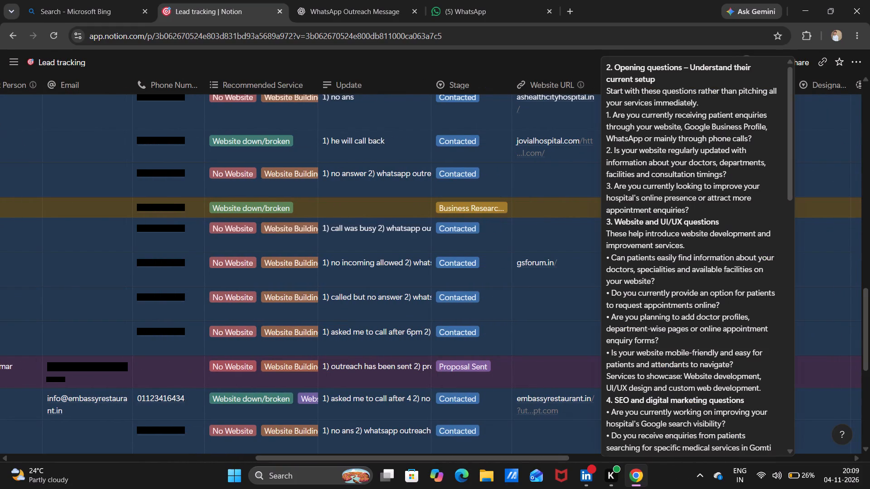
Select the hospital lead's Findings/Pain Points text, from the opening questions about their current setup through Question 5.
drag(608, 67, 638, 134)
drag(638, 134, 776, 467)
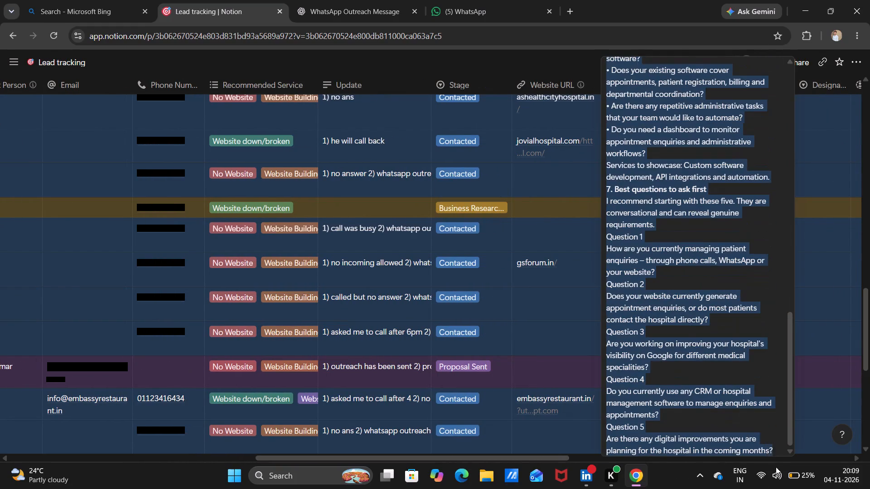
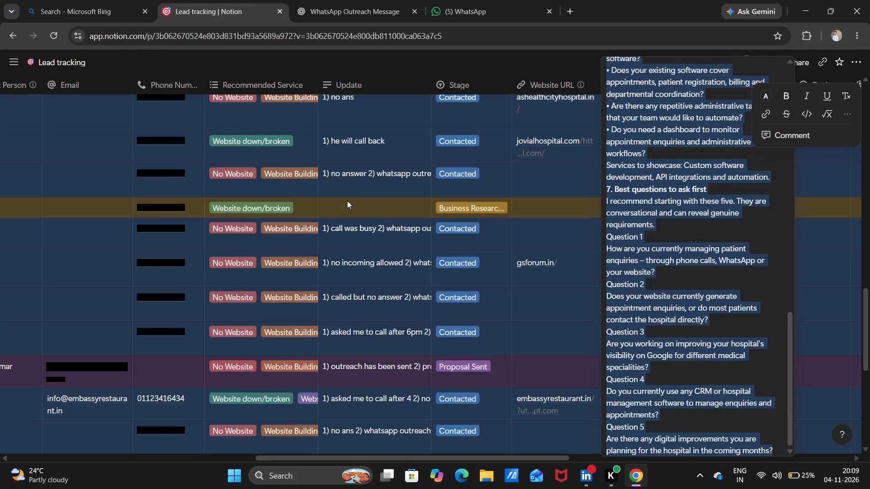
Close the Jovial hospital lead's Findings/Pain Points text and locate the phone number in the same row.
click(358, 199)
scroll(486, 192, right, 2)
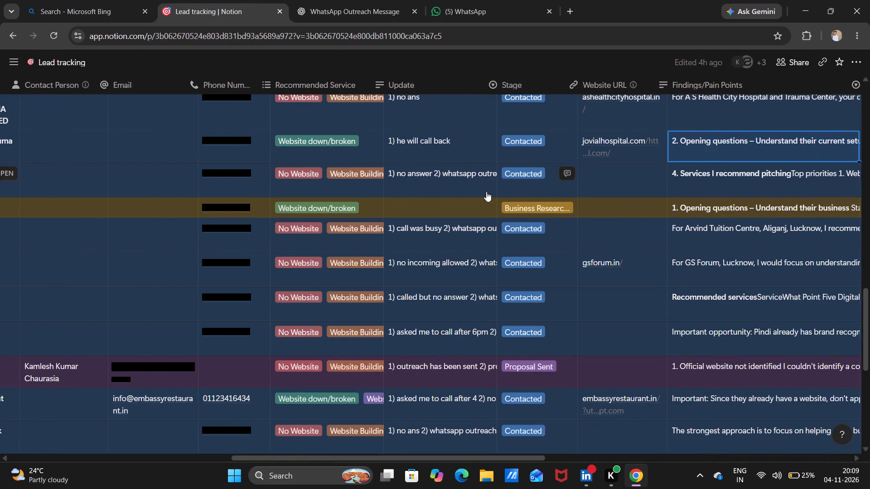
scroll(486, 192, right, 1)
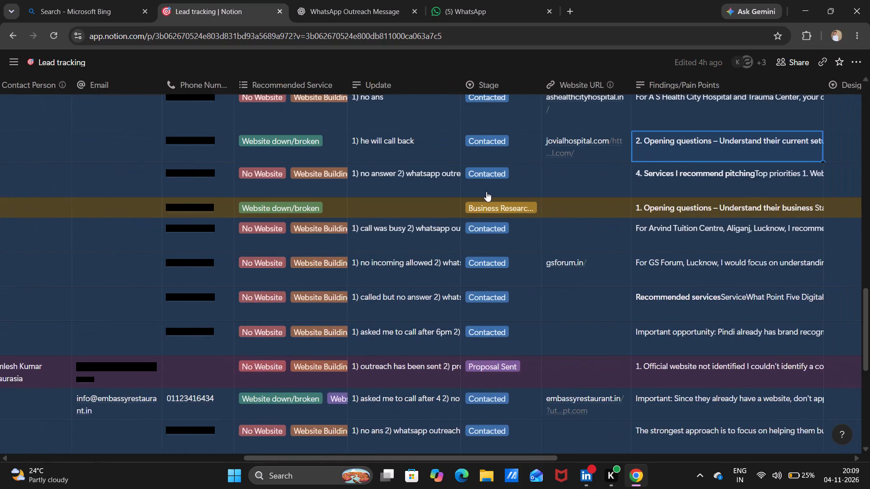
scroll(486, 192, right, 1)
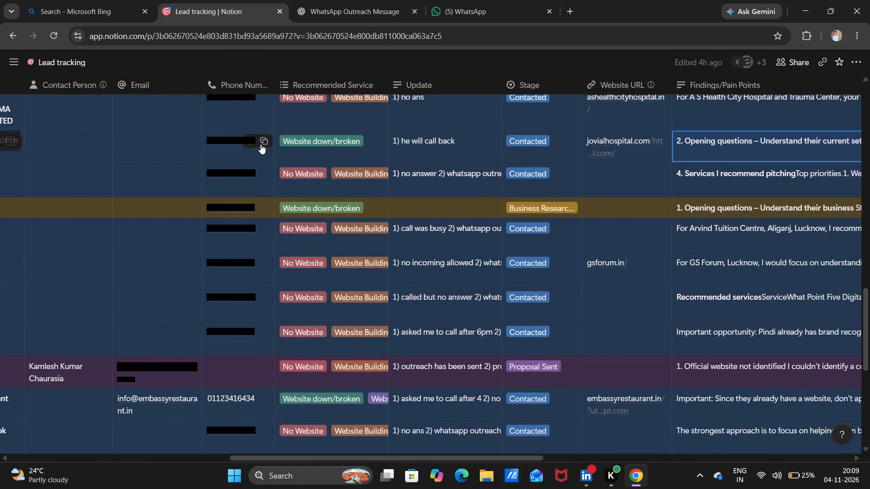
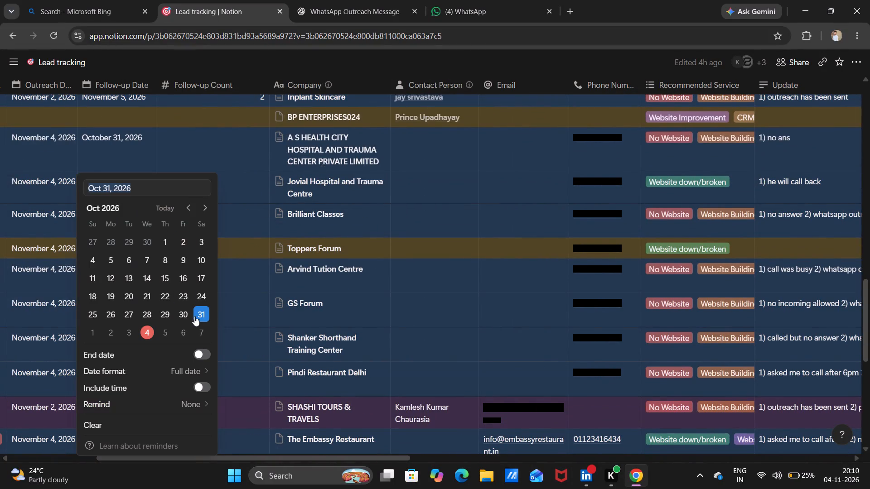
Set the Follow-up Date of the Jovial Hospital and Trauma Centre lead to November 7, 2026.
click(200, 327)
click(276, 310)
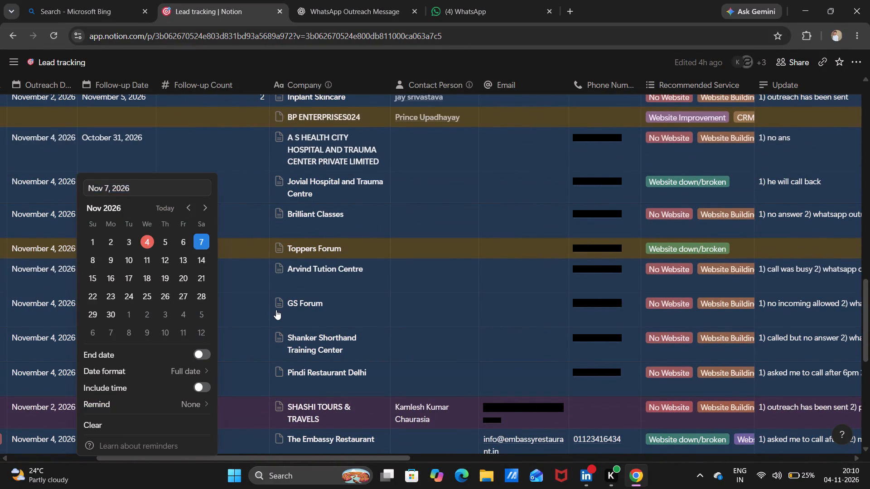
Add Whatsapp to the Outreach Channel of the Jovial Hospital and Trauma Centre lead, alongside Phone Call.
scroll(276, 310, right, 3)
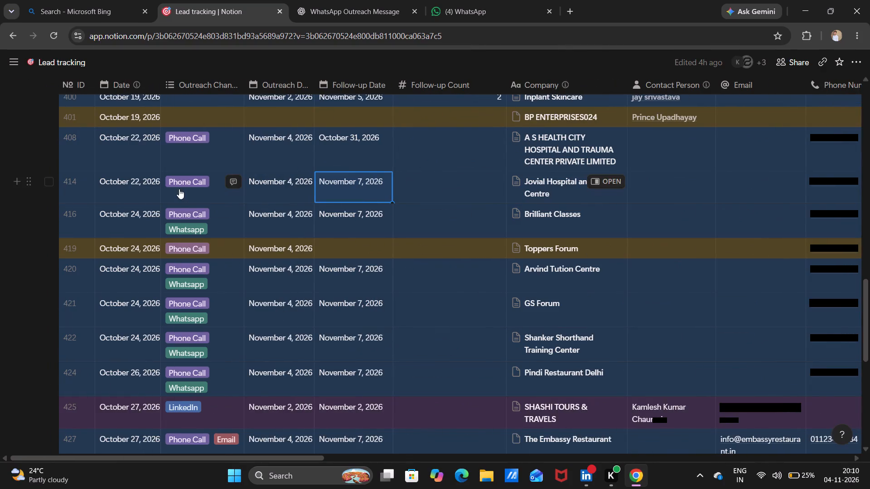
click(179, 189)
click(218, 261)
click(459, 222)
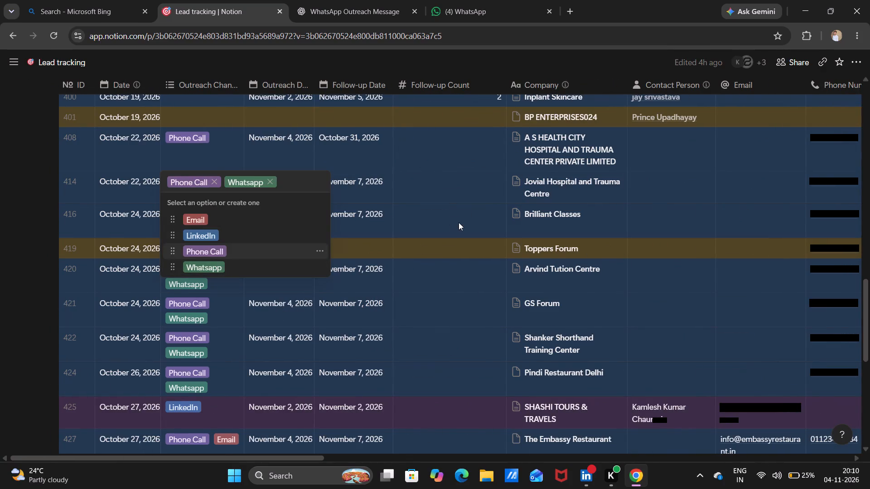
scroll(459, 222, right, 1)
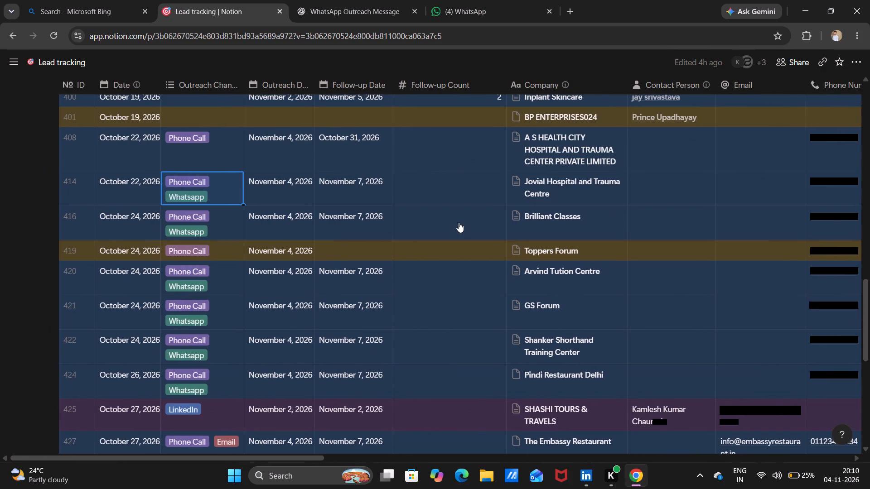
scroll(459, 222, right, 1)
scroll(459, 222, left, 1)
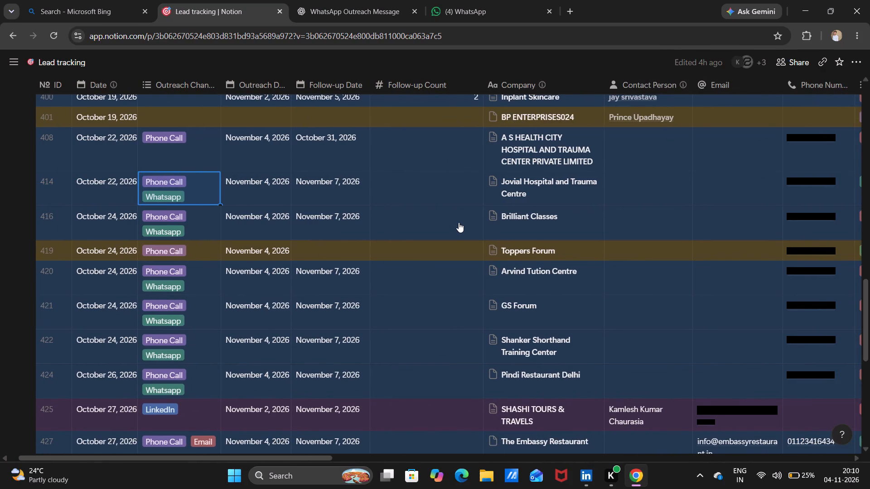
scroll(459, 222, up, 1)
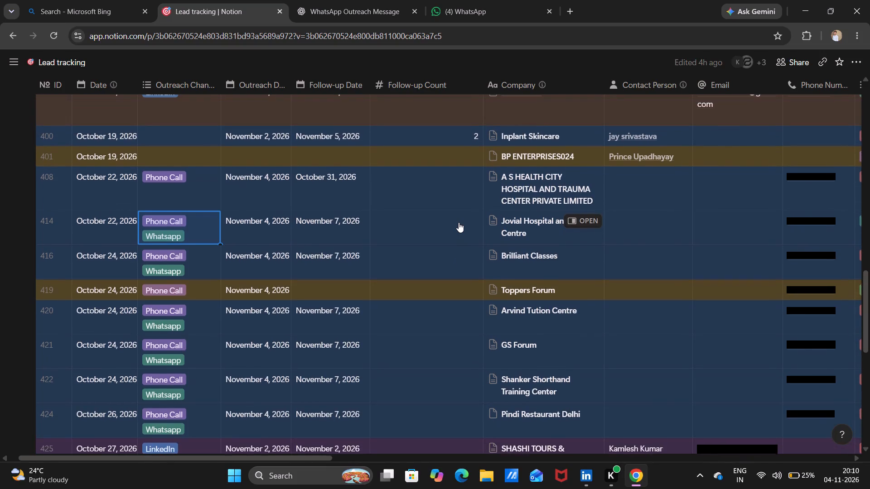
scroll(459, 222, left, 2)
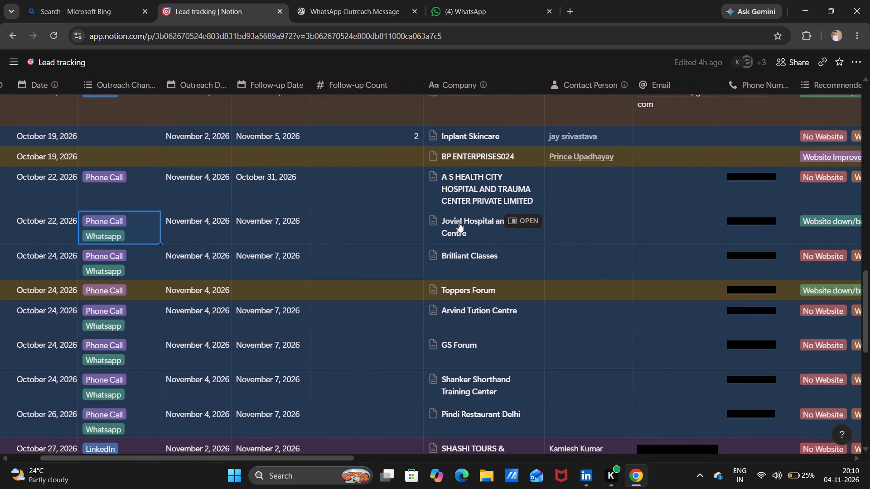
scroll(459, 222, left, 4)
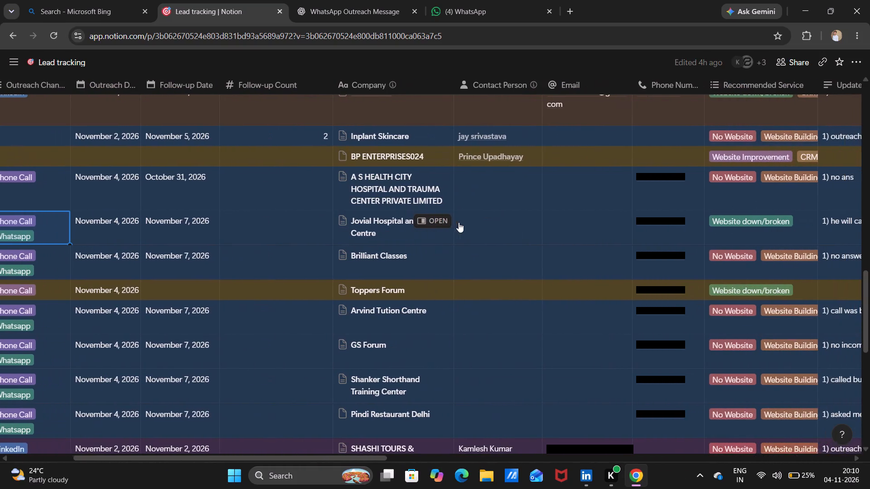
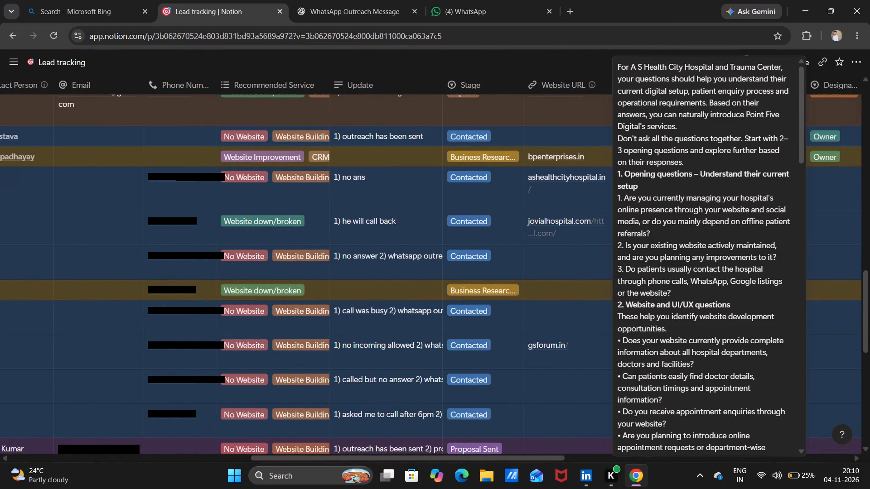
Select all of the A S Health City Hospital lead's Findings/Pain Points text, from the introduction through the closing note about emergency-care processes.
drag(618, 65, 763, 485)
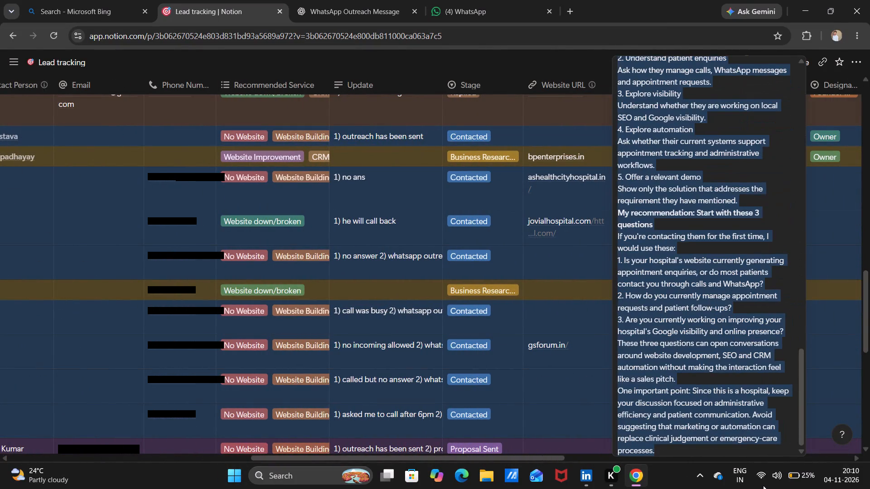
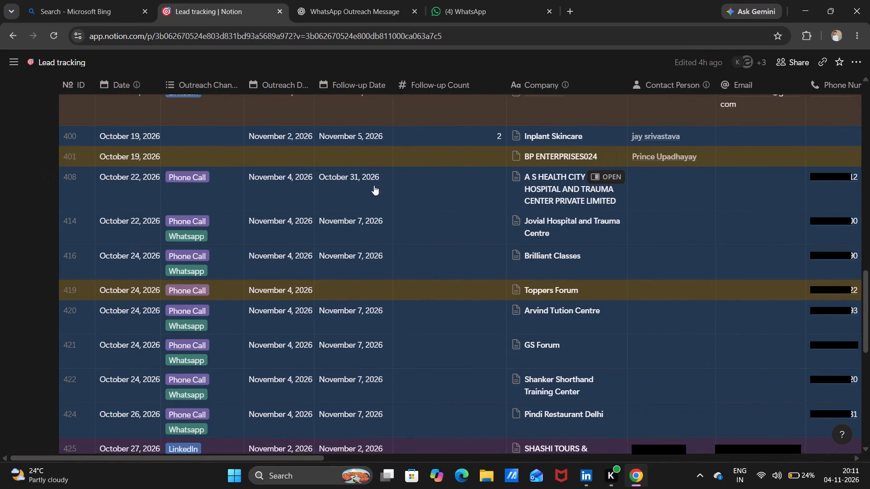
Set the follow-up date of the A S Health City Hospital and Trauma Center lead to November 7, 2026.
click(339, 185)
click(434, 335)
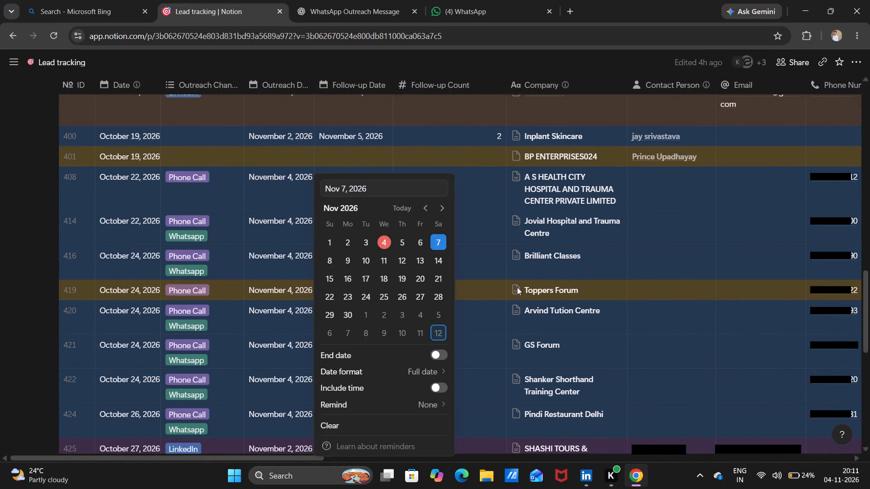
click(517, 287)
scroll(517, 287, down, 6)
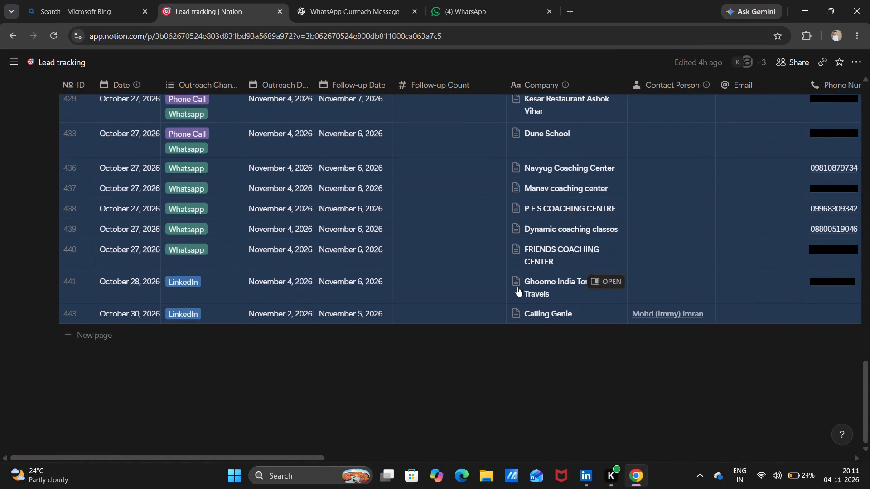
Filter the lead table by Outreach Date, with the start date relative to today set to this day.
scroll(517, 287, down, 1)
scroll(517, 287, up, 5)
click(288, 87)
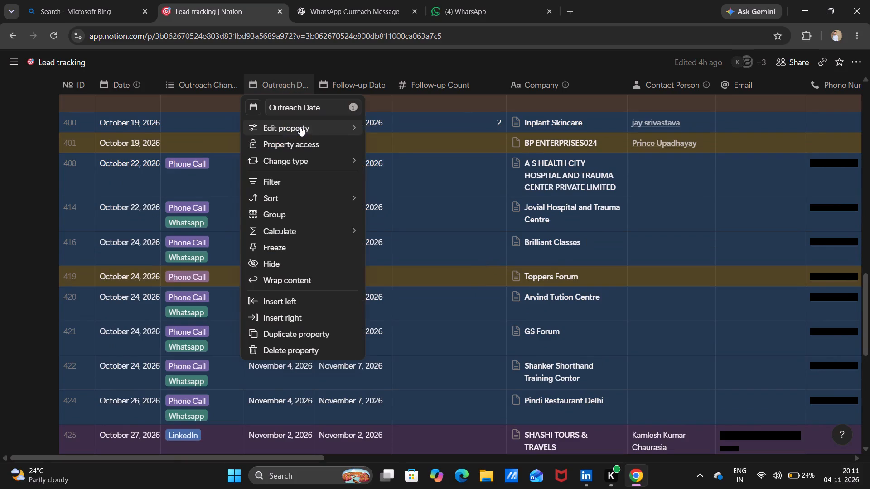
click(300, 177)
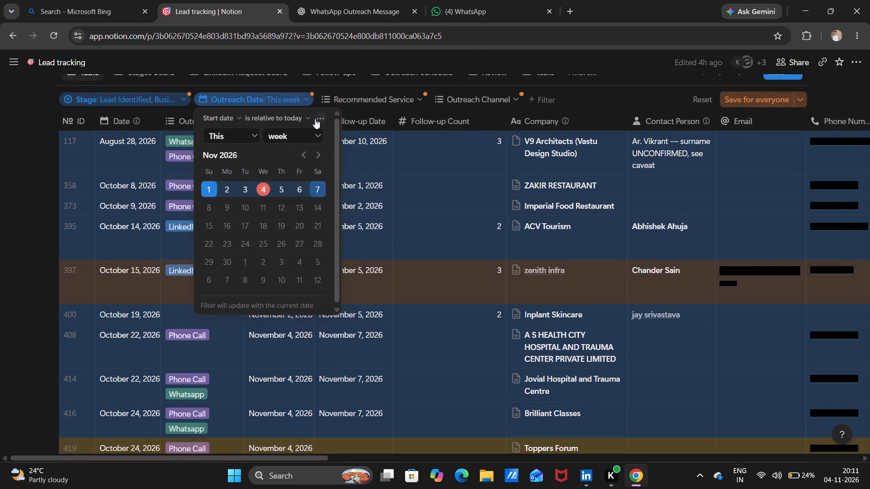
click(315, 134)
click(311, 157)
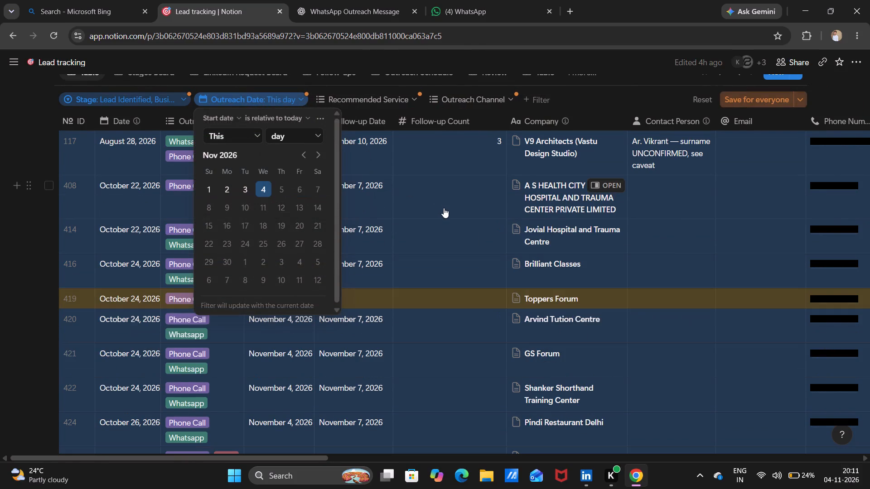
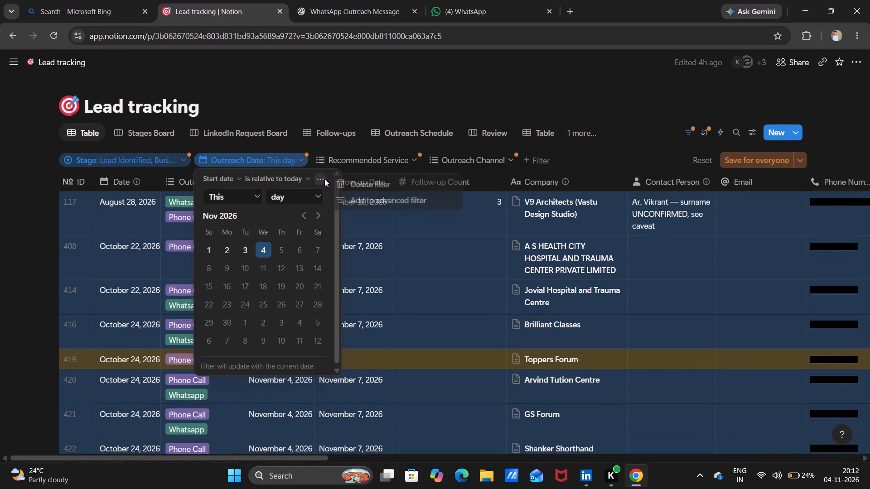
Remove the Outreach Date filter from the Lead tracking table.
double_click(359, 176)
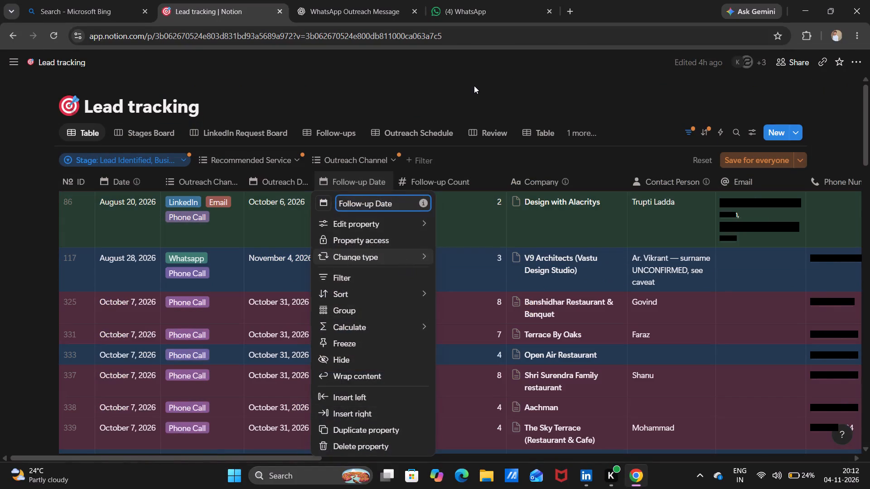
click(475, 85)
scroll(428, 313, right, 2)
scroll(428, 313, down, 3)
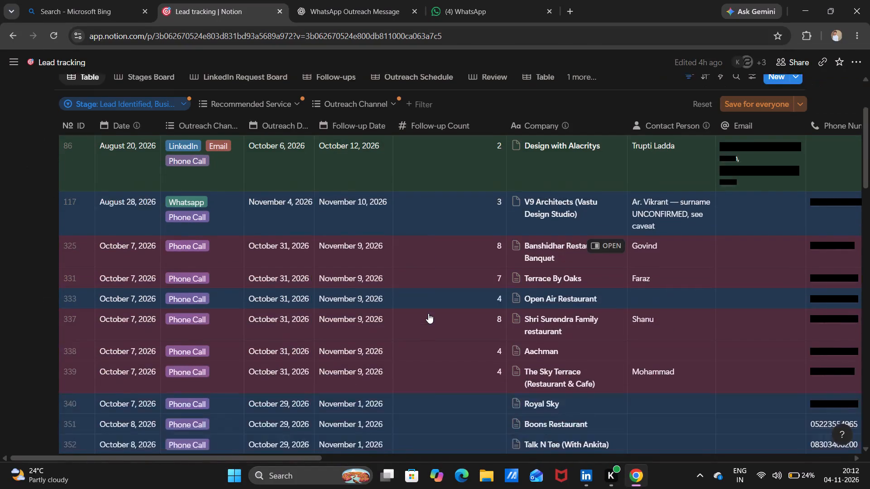
Review the Lead tracking table's leads, checking their outreach dates, follow-up dates and follow-up counts.
scroll(428, 313, down, 11)
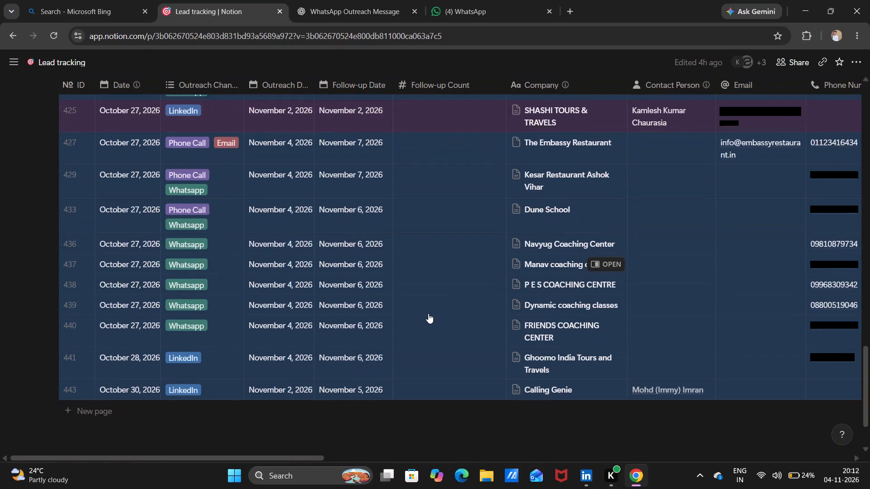
scroll(428, 313, down, 3)
scroll(428, 313, up, 12)
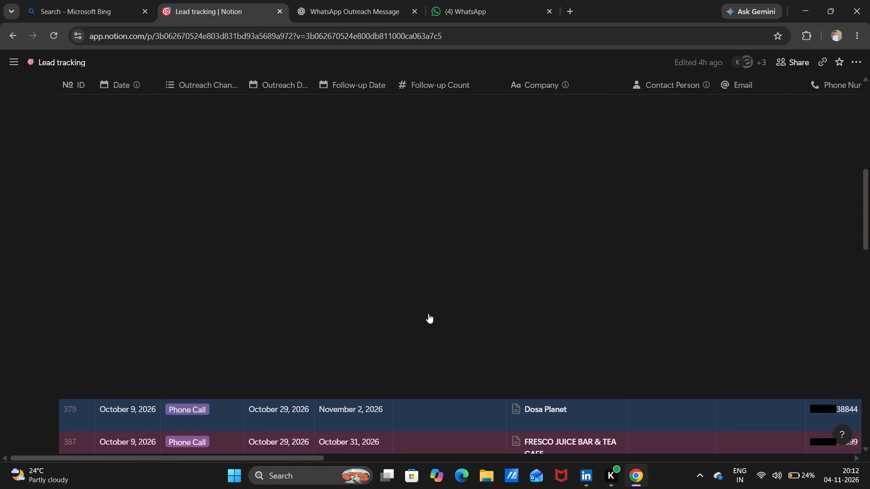
scroll(428, 313, up, 3)
scroll(428, 313, down, 2)
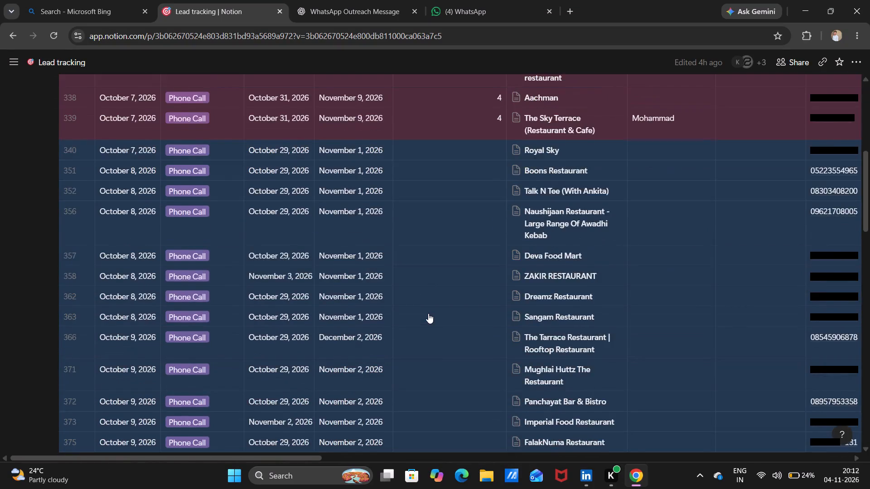
scroll(428, 313, down, 4)
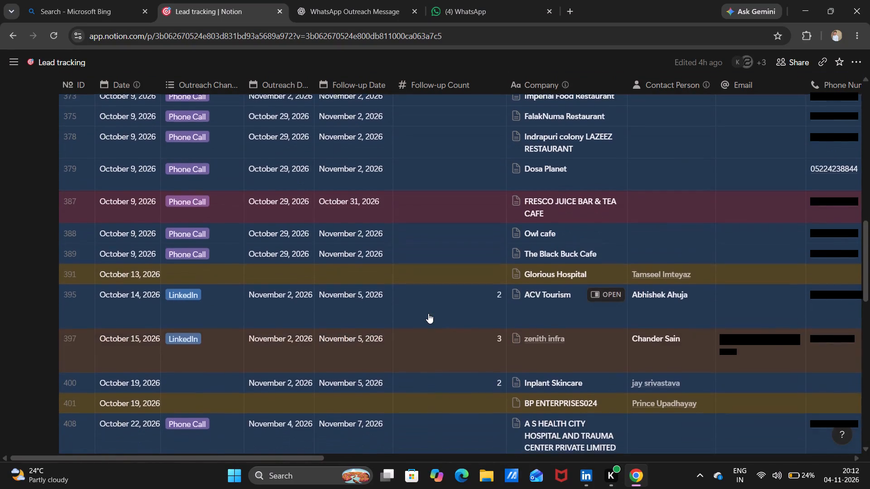
scroll(428, 313, down, 1)
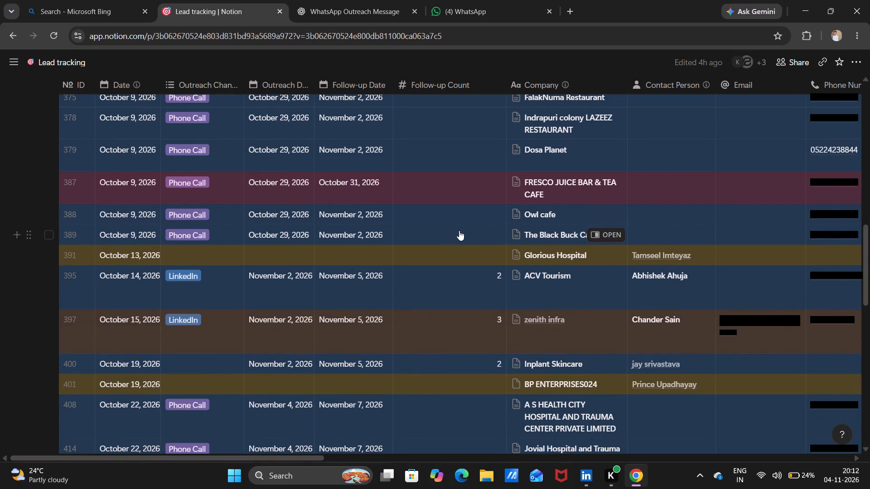
scroll(459, 230, down, 3)
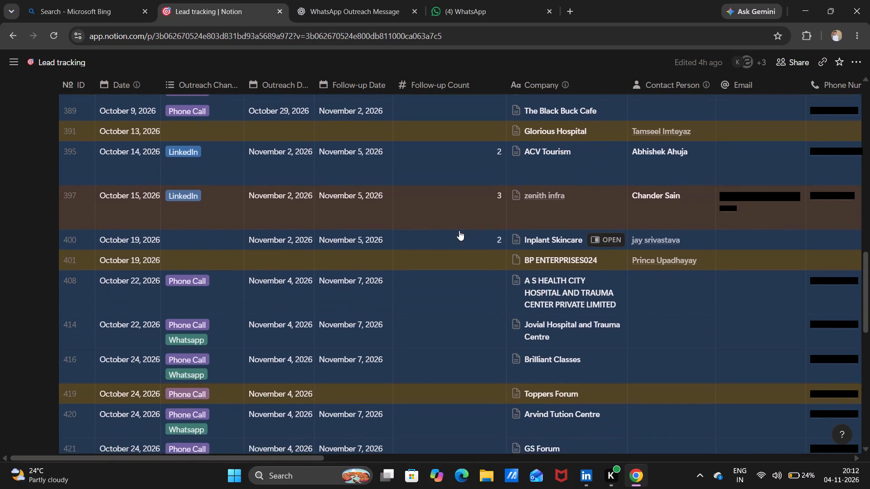
scroll(459, 230, down, 1)
scroll(459, 230, up, 5)
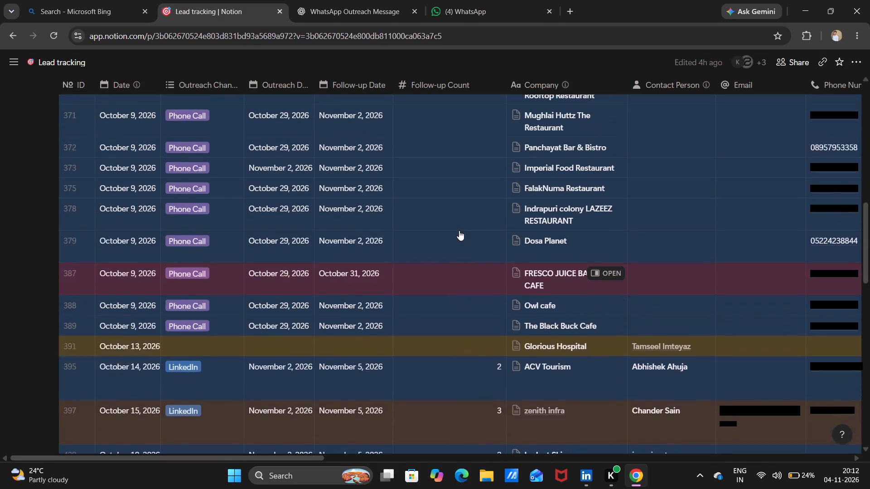
scroll(459, 230, up, 6)
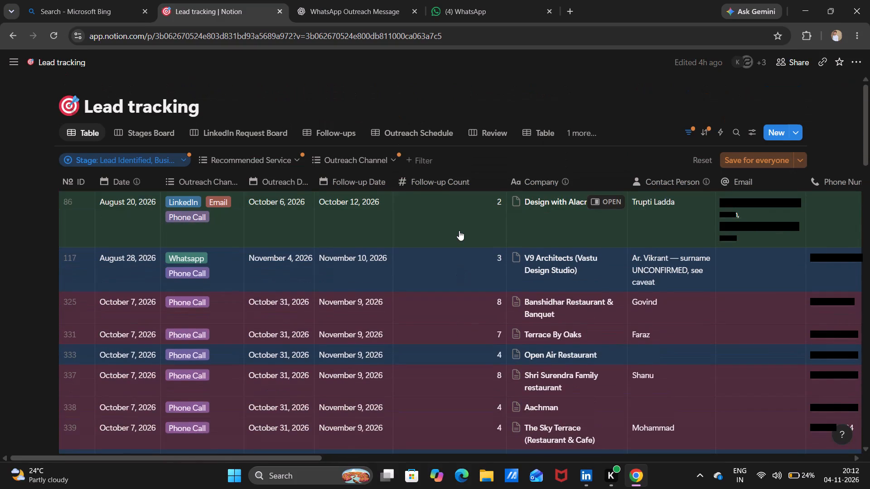
Search the web for "where is my train" in a new tab and open the whereismytrain.org.in site.
click(572, 11)
text(where is)
key(space)
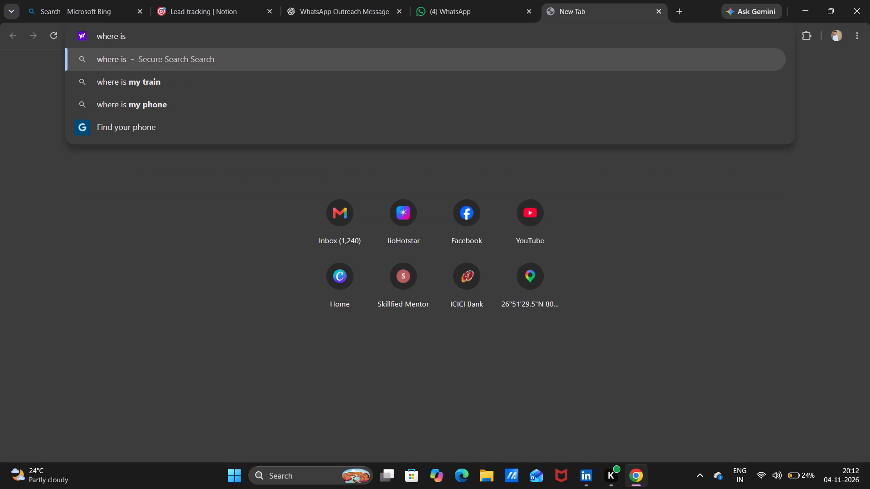
key(Down)
key(Return)
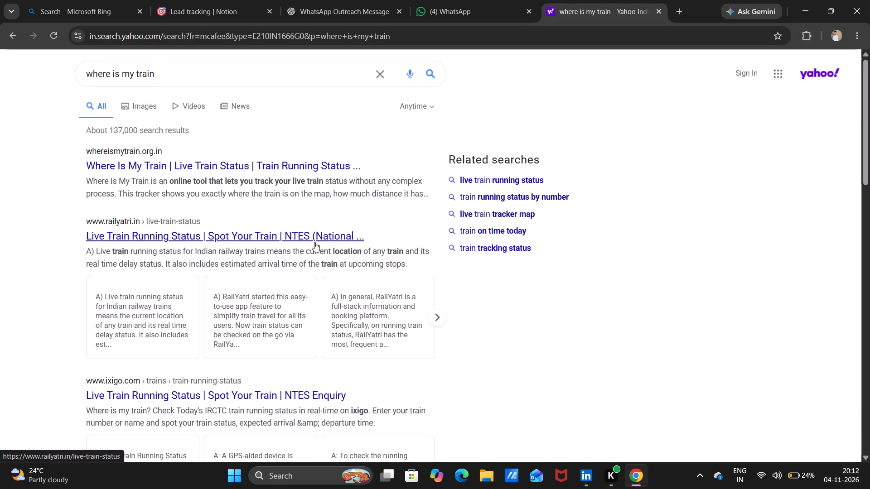
click(319, 168)
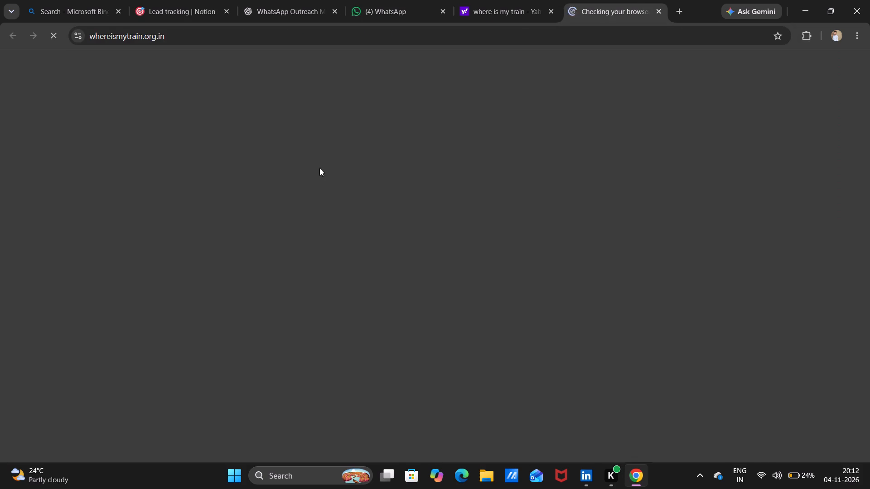
click(524, 0)
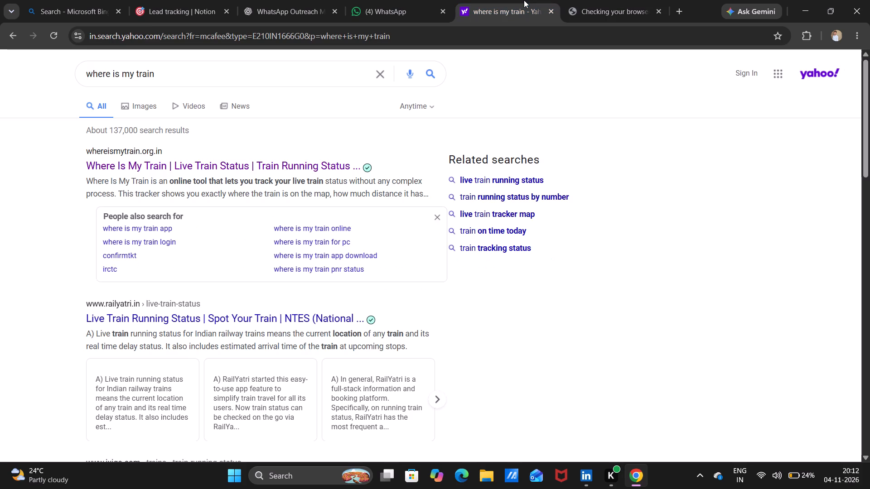
scroll(404, 249, down, 1)
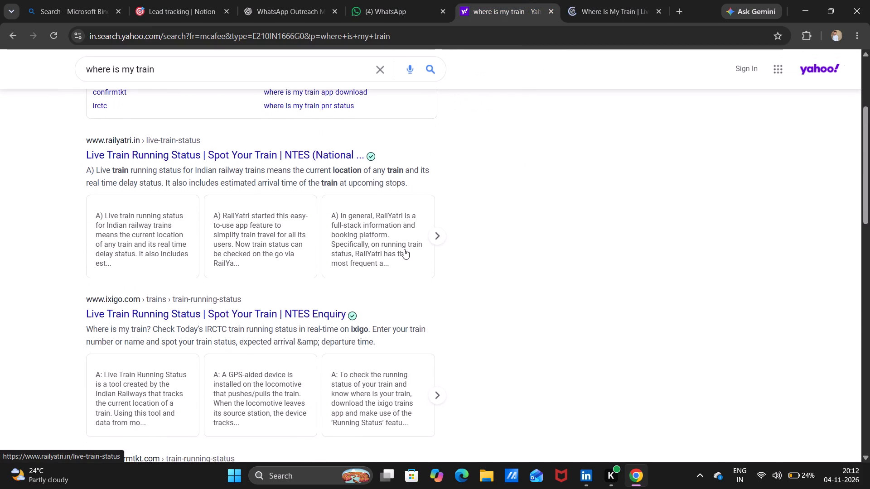
scroll(404, 249, down, 1)
click(621, 0)
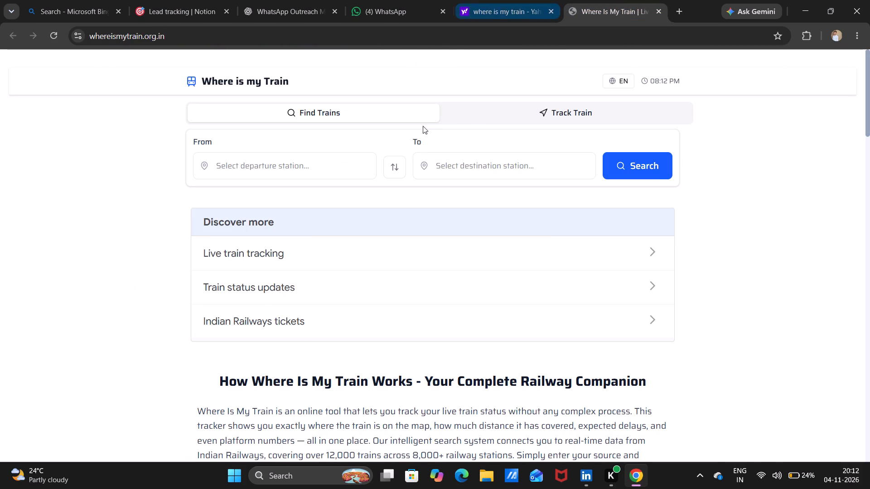
Search for trains from Kota Jn (KOTA) to Lucknow City (LC), getting past the ad pages that interrupt.
click(344, 163)
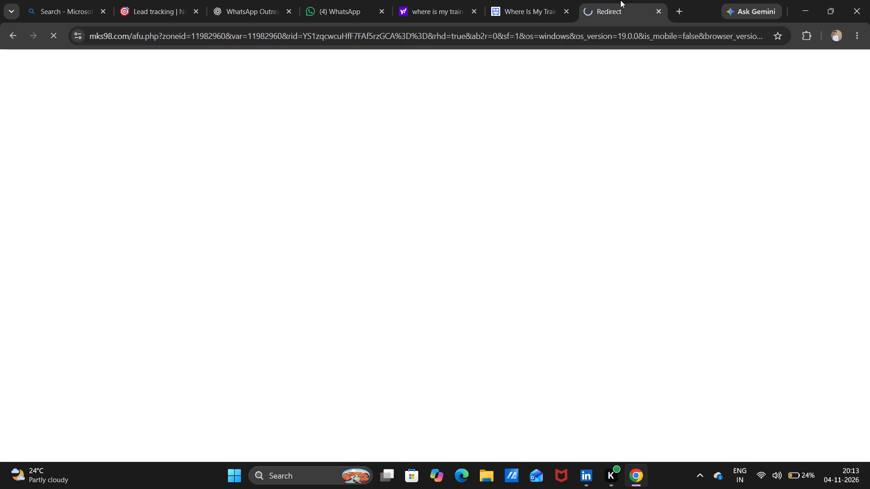
click(531, 1)
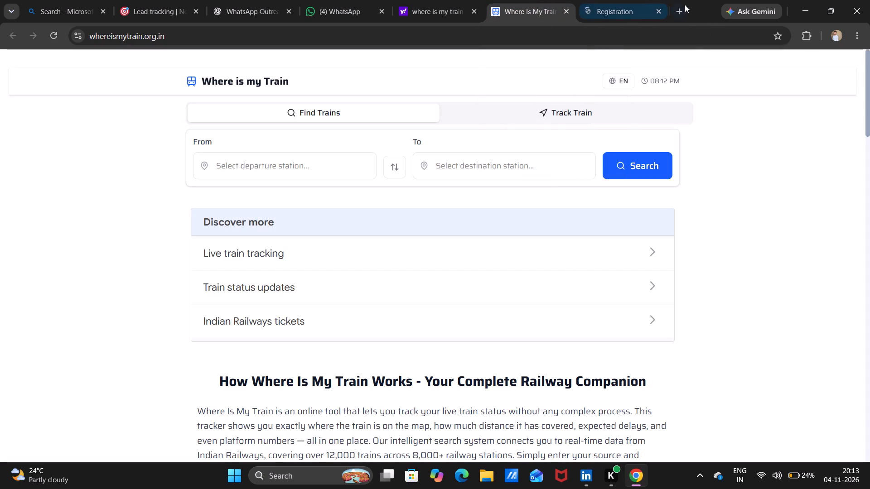
click(660, 9)
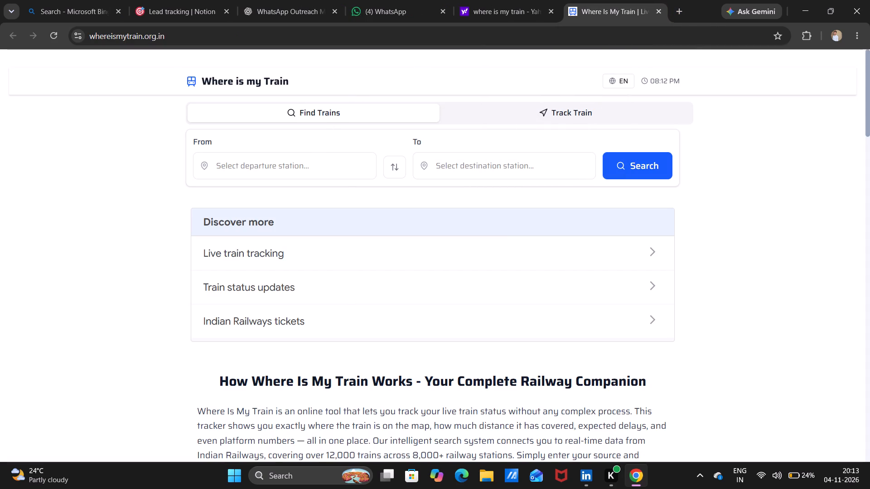
click(310, 169)
text(kot)
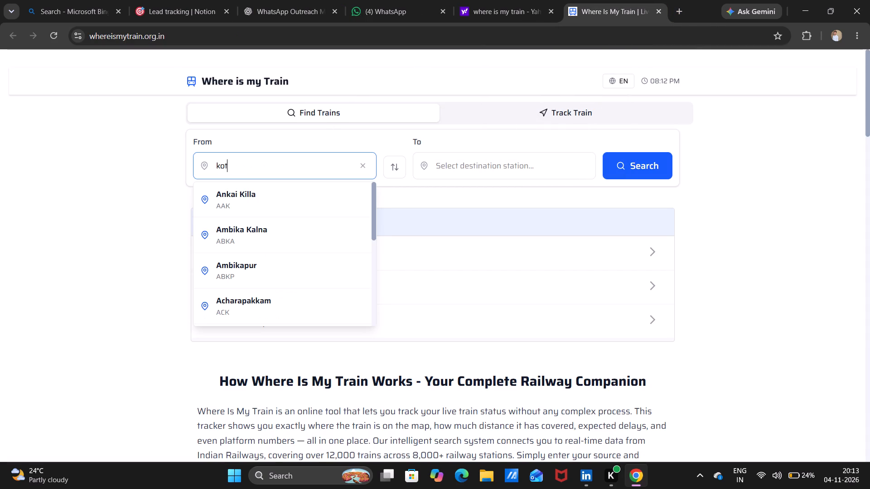
key(a)
click(217, 193)
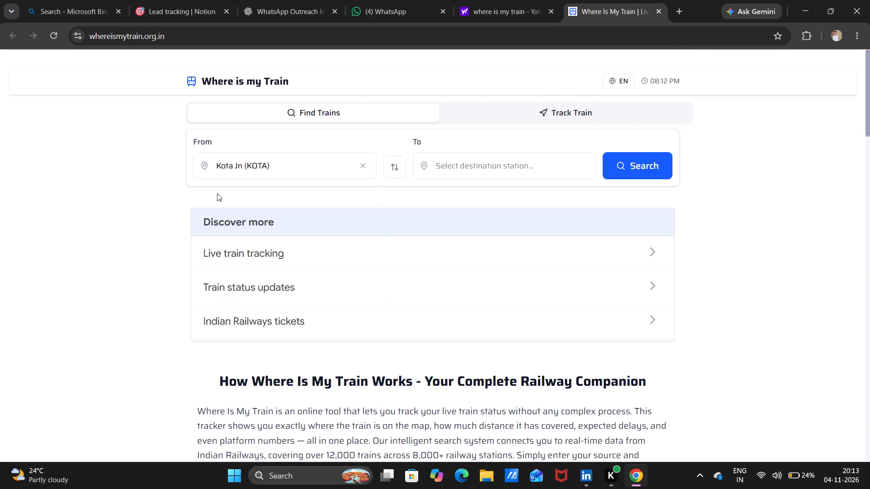
click(468, 173)
text(luck)
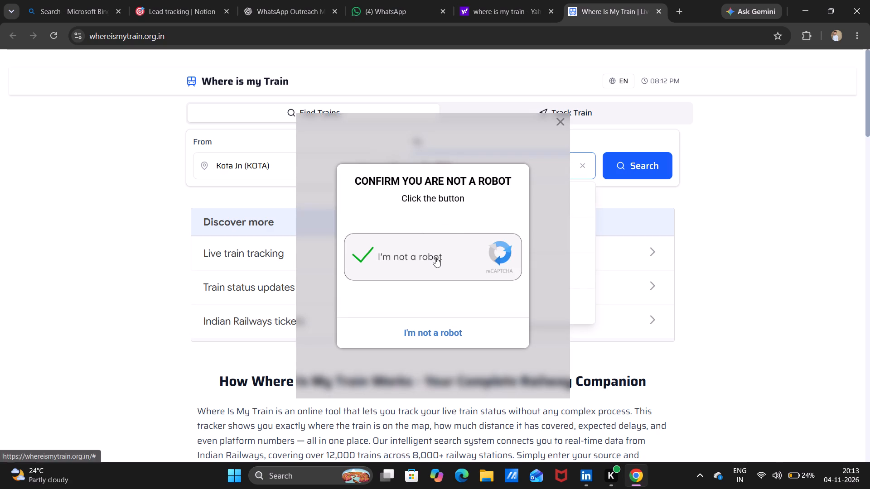
click(449, 331)
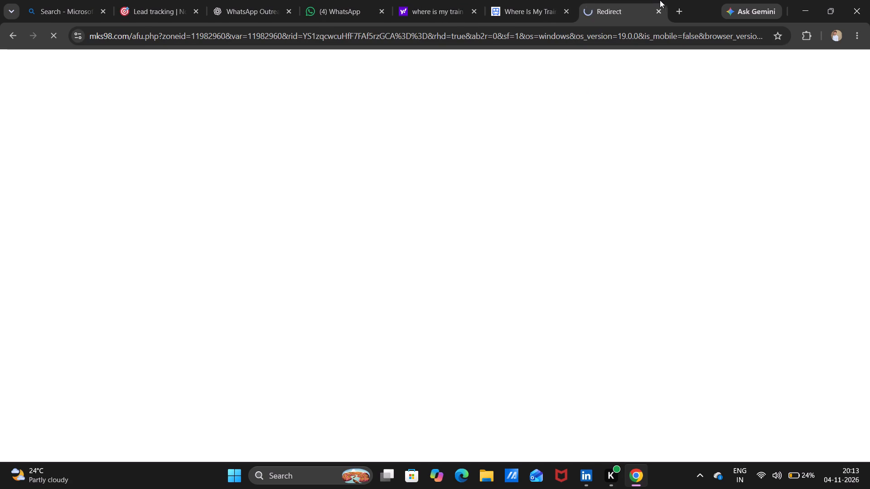
click(534, 0)
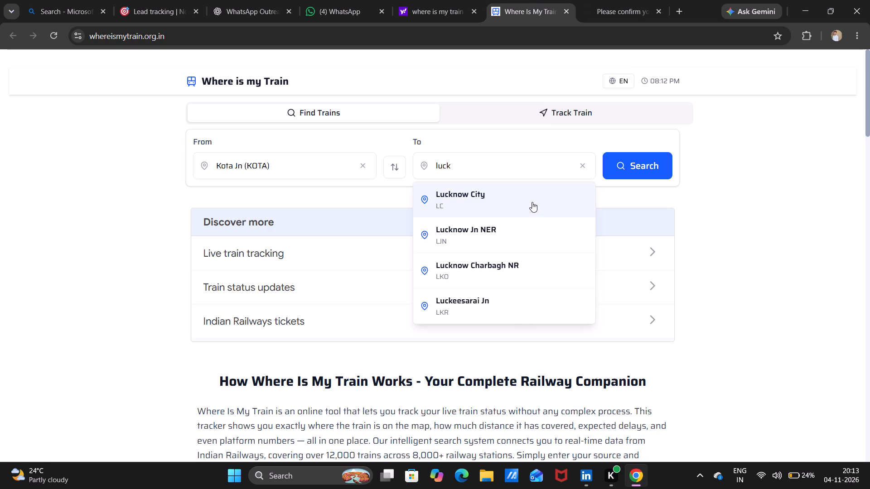
click(532, 201)
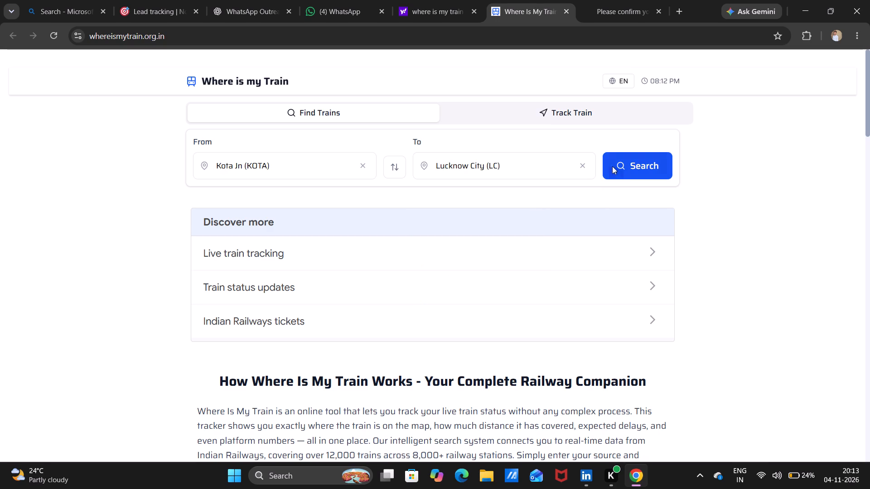
click(616, 168)
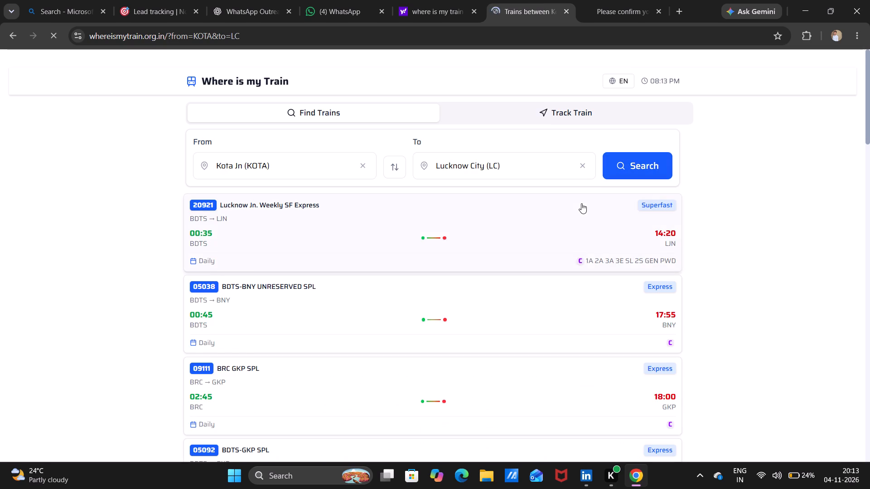
Examine the Kota to Lucknow train list, dismissing ad pop-ups, and close the train site and its leftover ad page.
scroll(581, 203, down, 4)
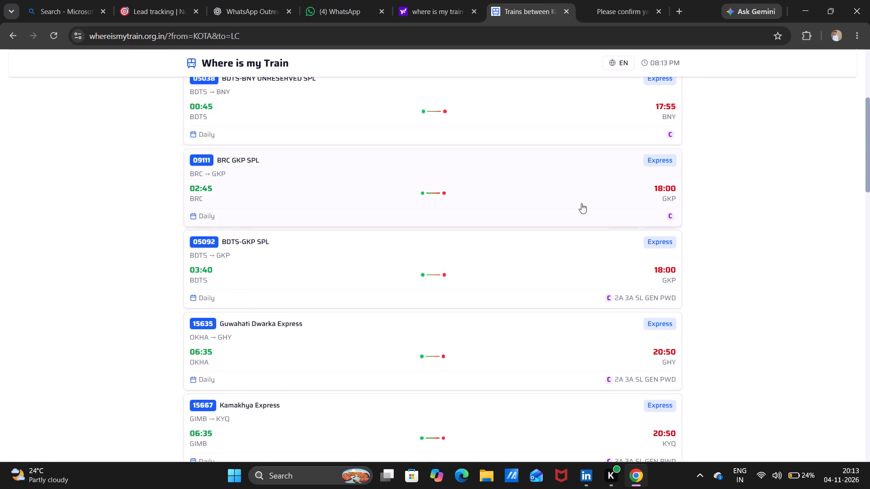
scroll(581, 203, down, 1)
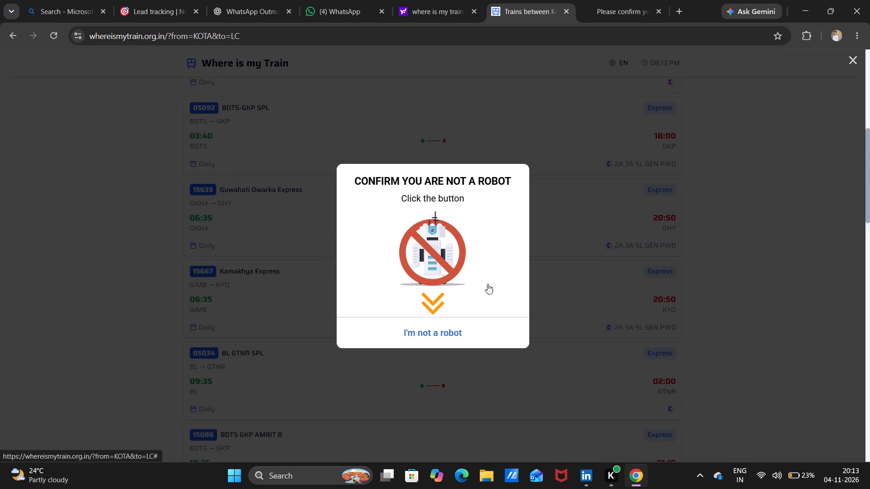
drag(452, 266, 449, 380)
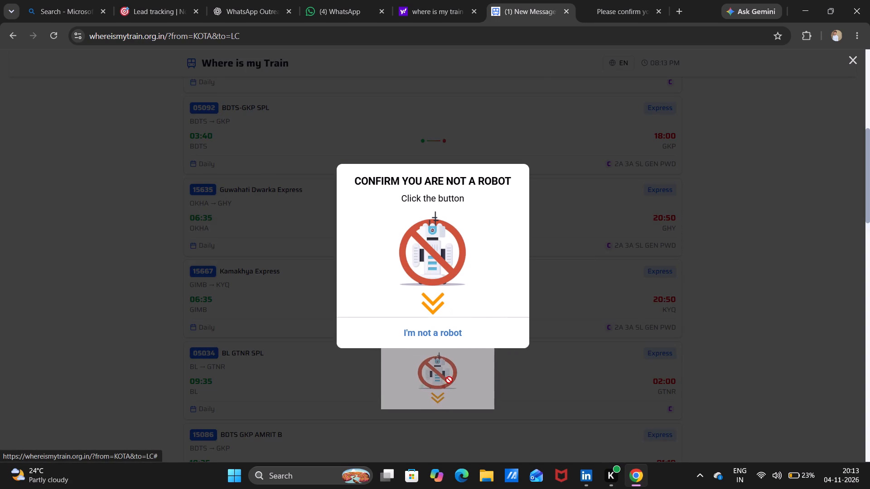
drag(449, 380, 447, 406)
click(455, 336)
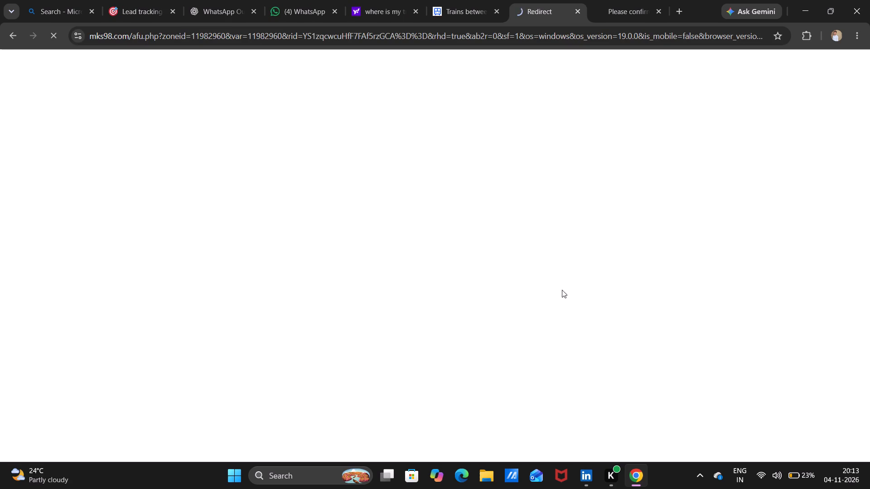
click(579, 11)
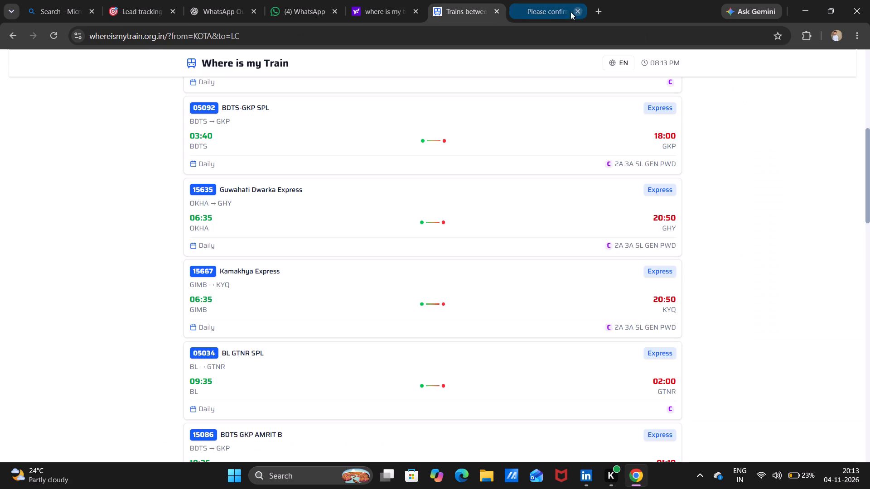
scroll(522, 139, up, 1)
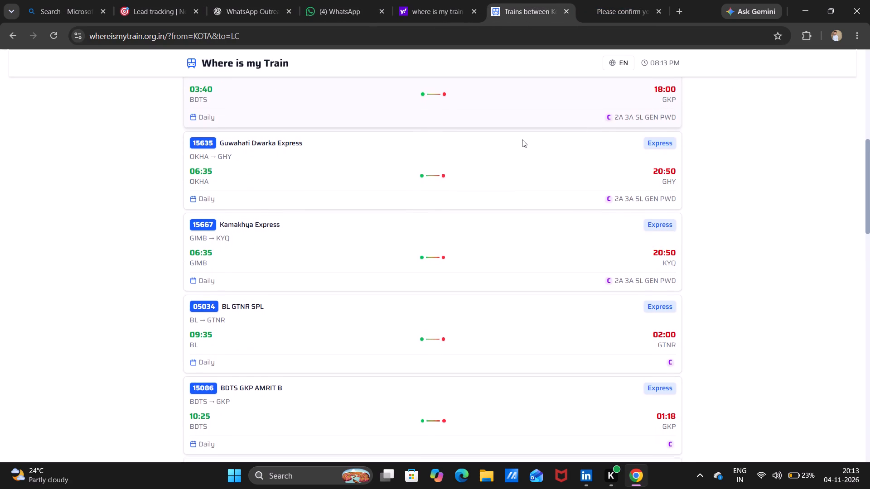
scroll(522, 139, up, 1)
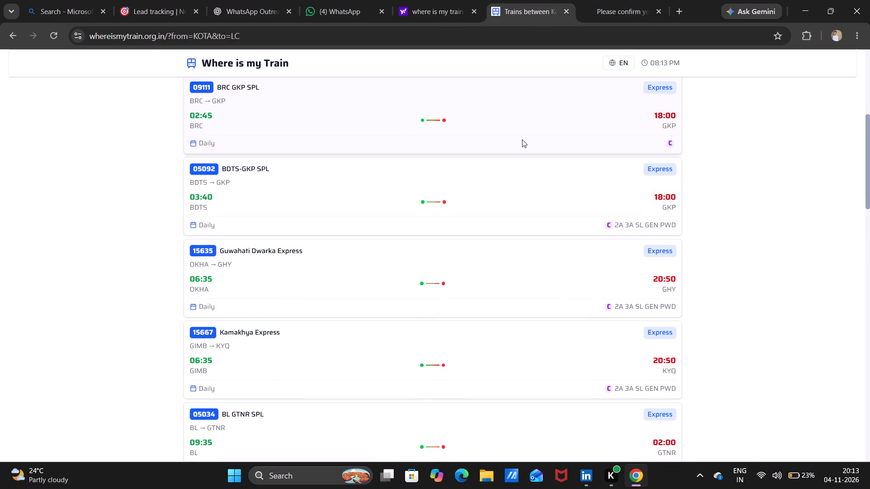
scroll(522, 139, down, 1)
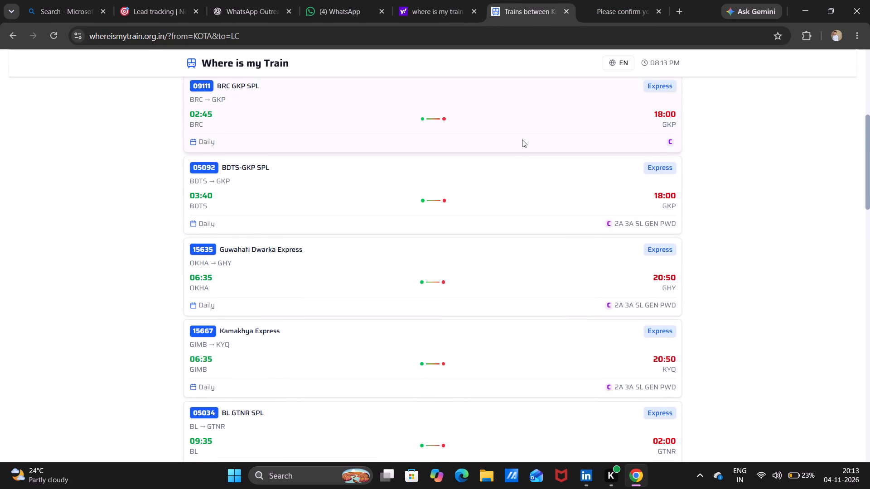
scroll(522, 139, down, 2)
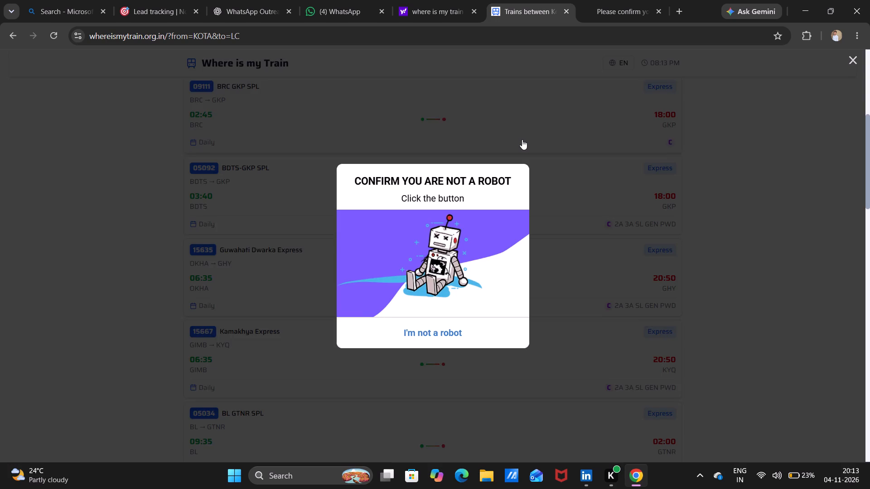
scroll(522, 139, down, 3)
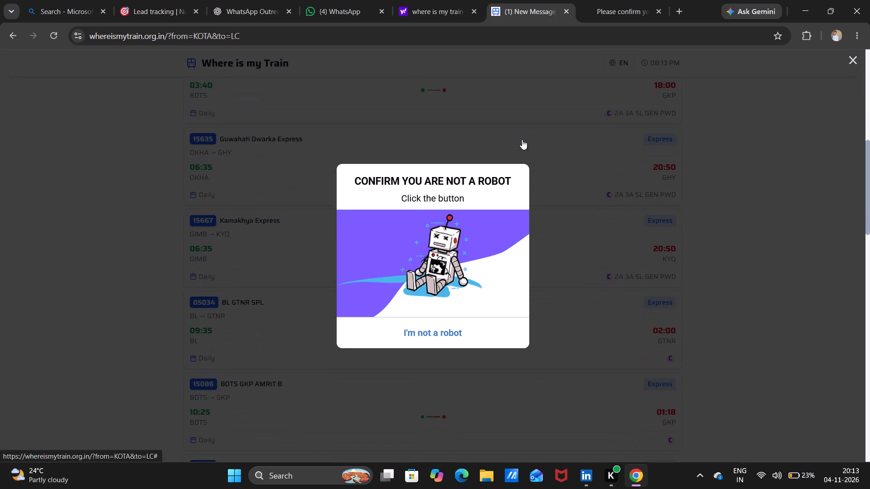
click(564, 9)
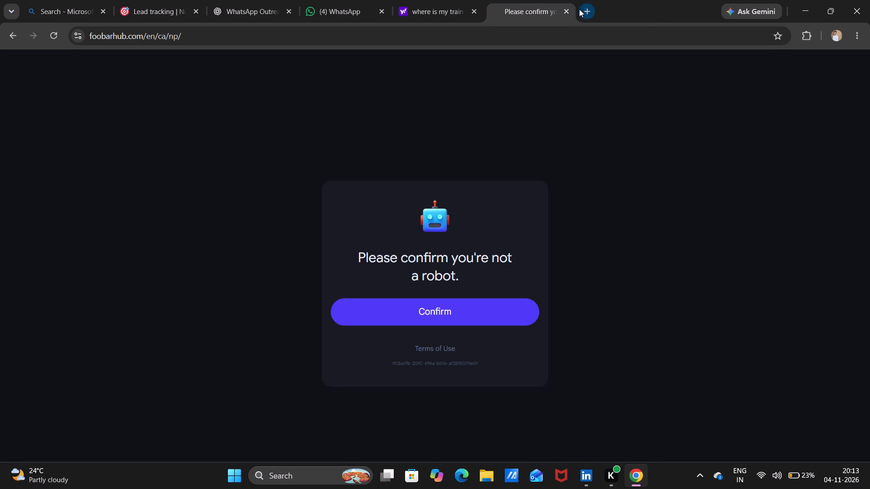
click(566, 10)
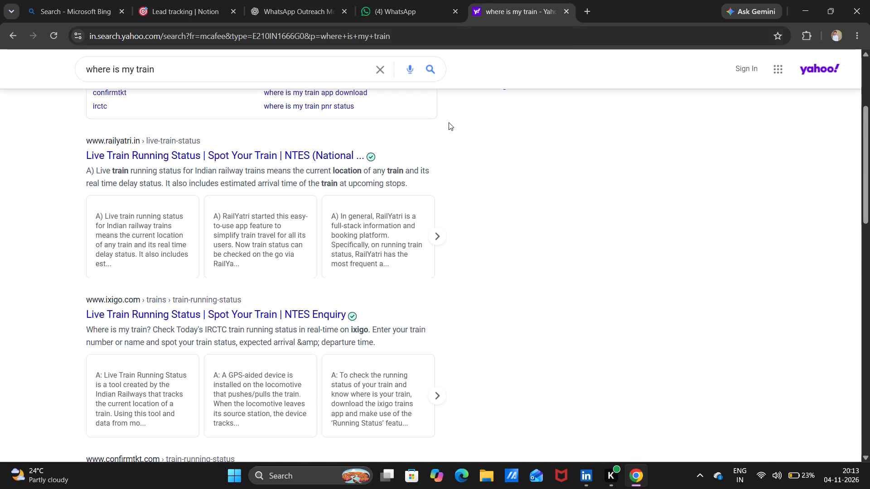
Open ixigo's live train running status page from the search results.
scroll(435, 144, down, 2)
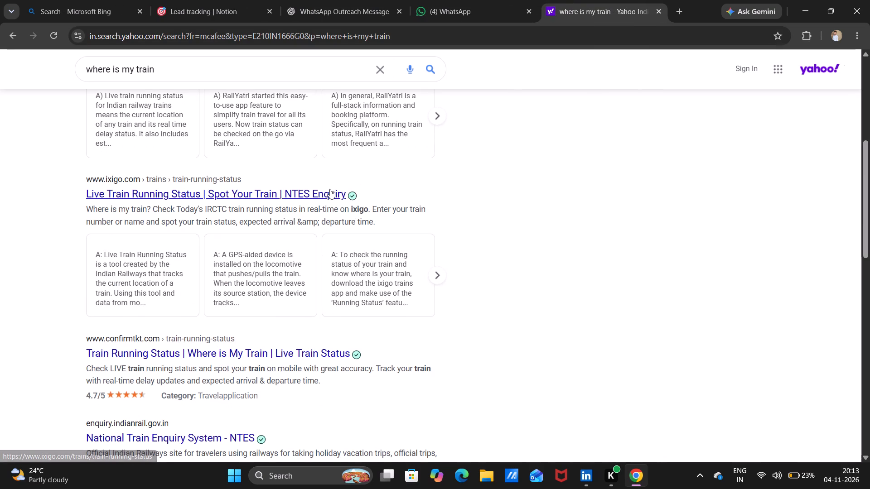
click(330, 189)
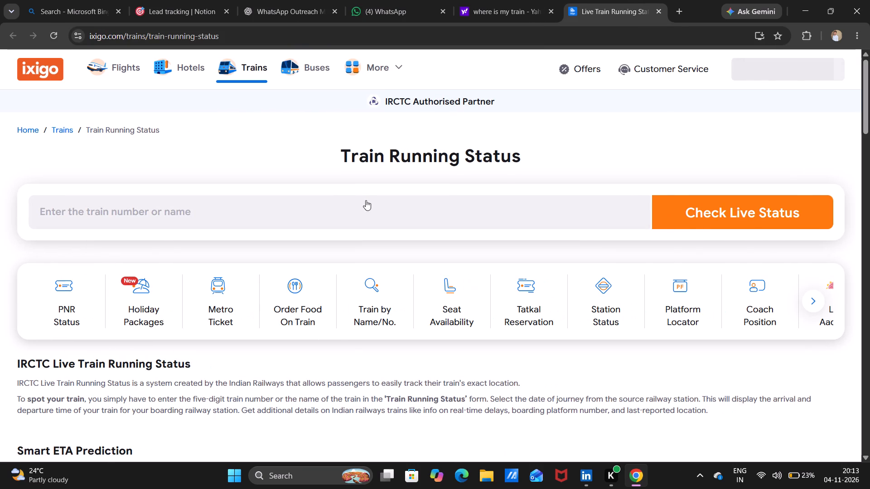
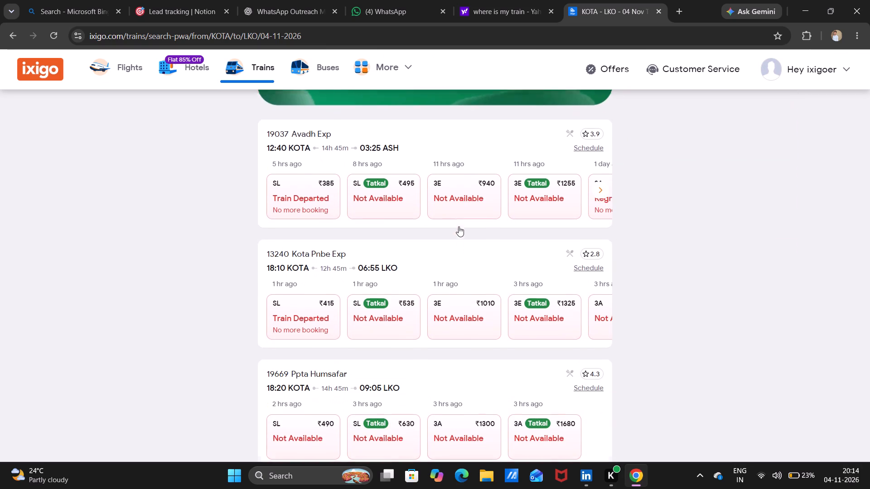
Examine ixigo's Kota to Lucknow train list for 4 November 2026, comparing departure times, classes, fares and seat availability.
scroll(459, 226, down, 1)
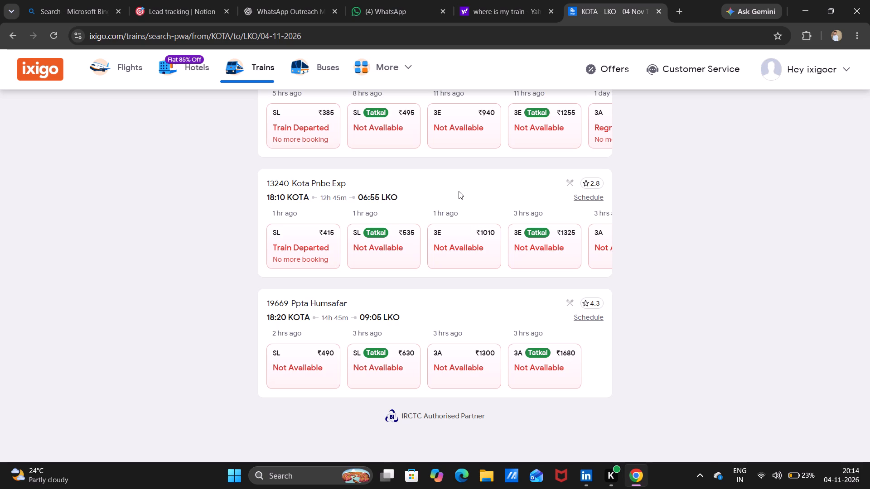
scroll(459, 191, up, 1)
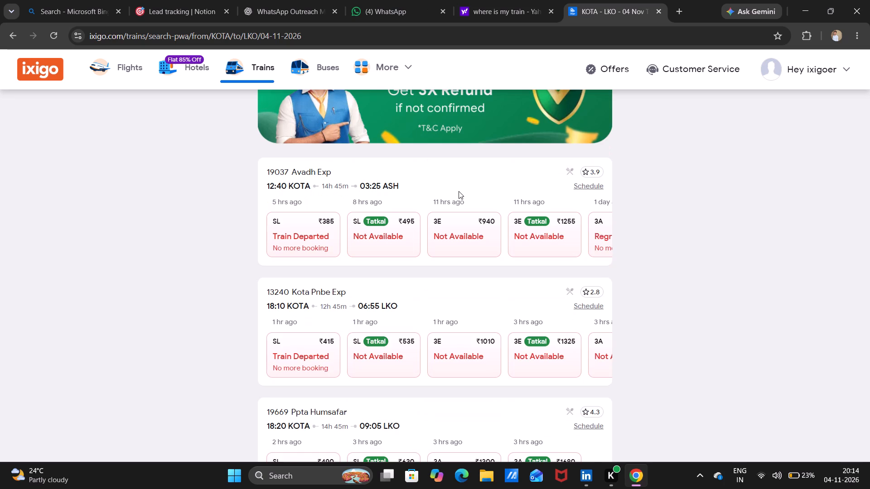
scroll(459, 191, up, 6)
scroll(459, 191, down, 7)
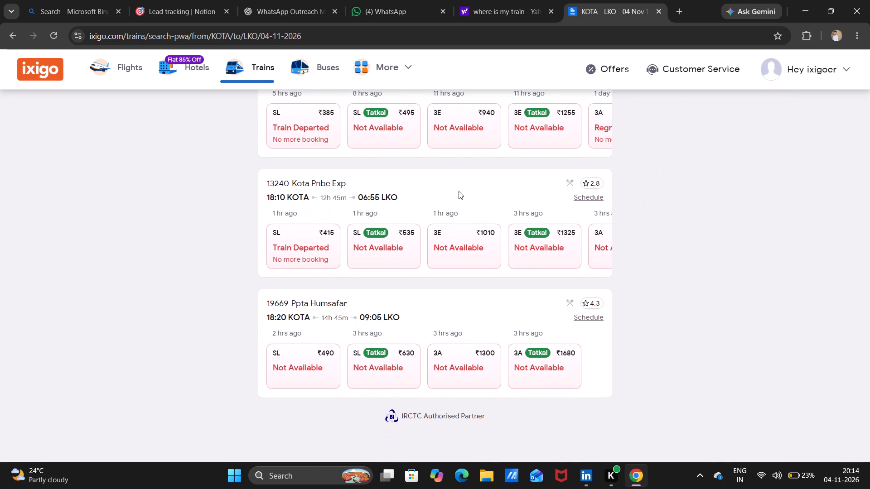
scroll(400, 206, up, 1)
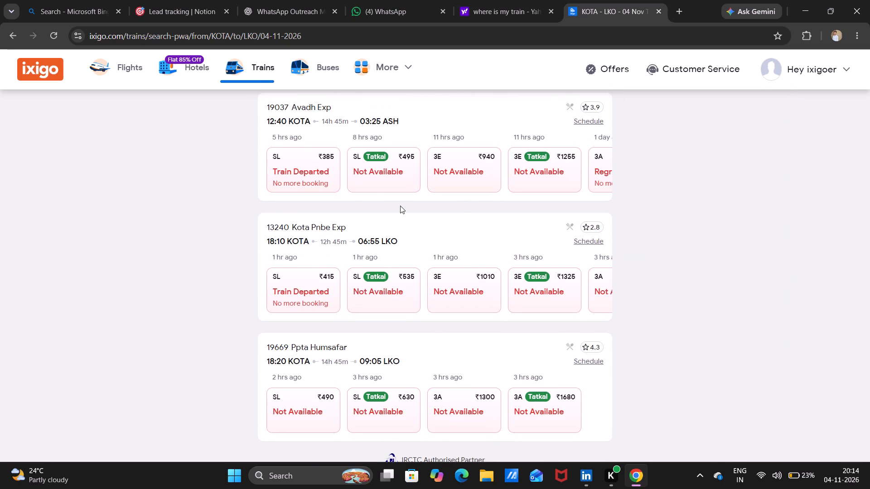
scroll(400, 206, right, 1)
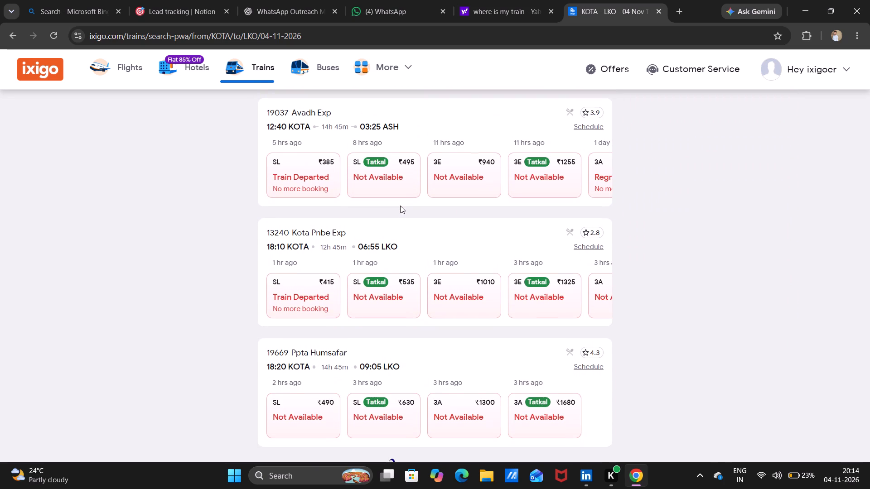
scroll(400, 206, down, 2)
click(440, 301)
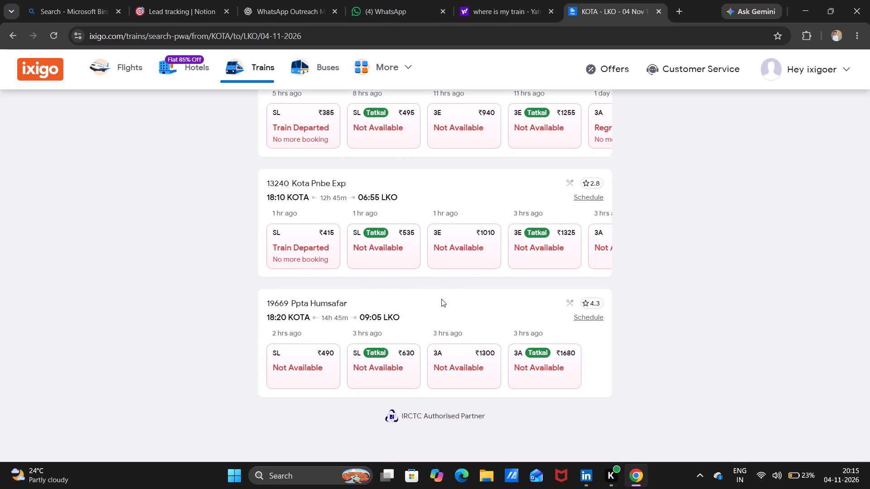
scroll(441, 299, up, 1)
Close the Yahoo search results page for "where is my train".
click(478, 0)
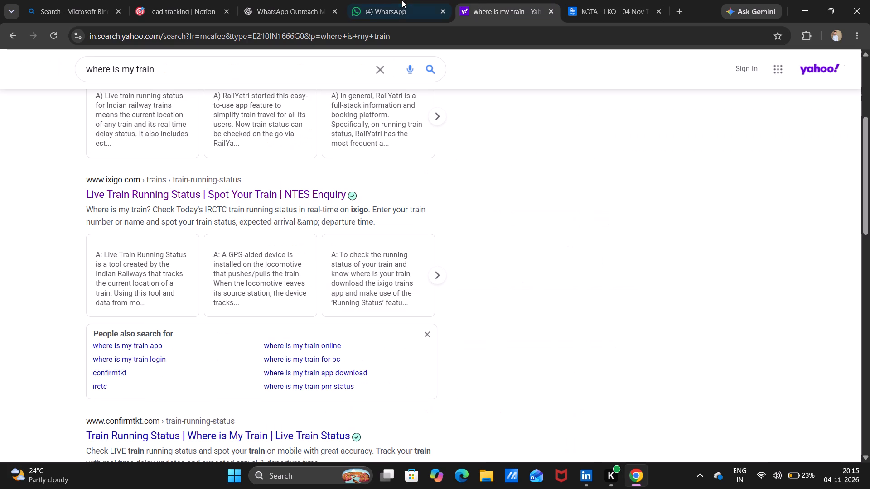
click(551, 12)
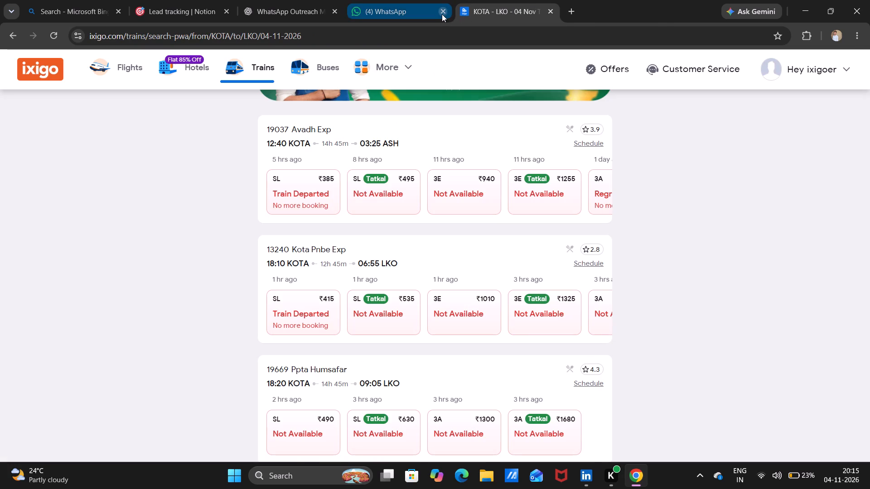
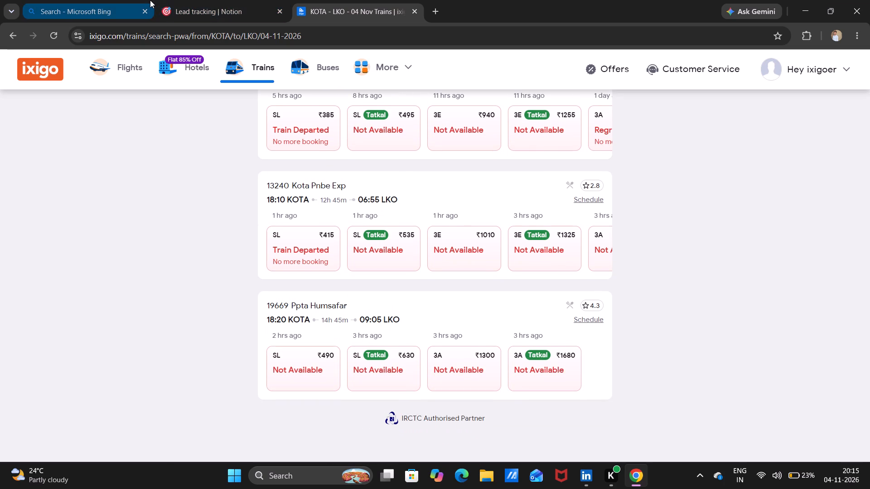
Close the Bing search and ixigo train tabs, keeping only the Notion Lead tracking page open.
click(224, 0)
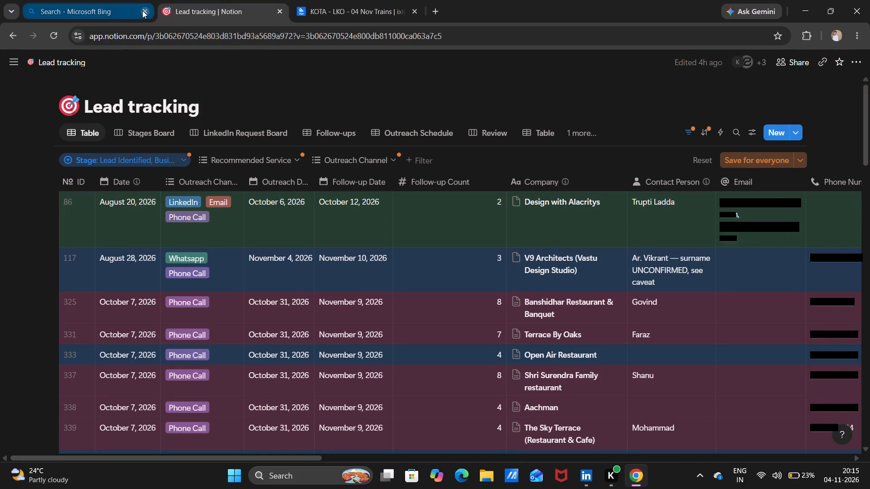
click(142, 10)
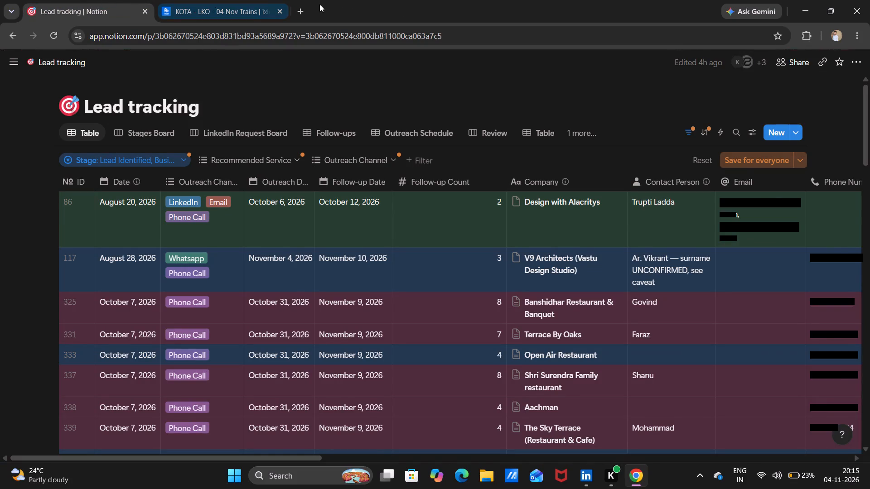
click(280, 12)
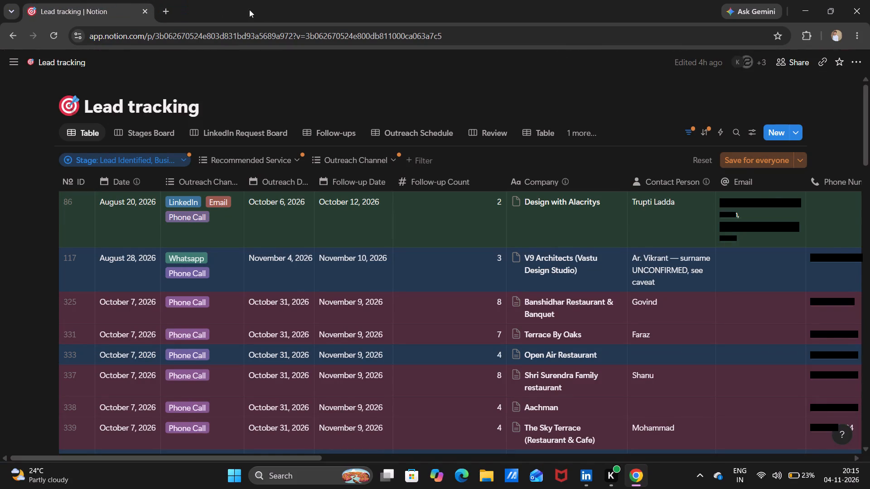
Open the LinkedIn feed in a new tab and close the sponsored jaro education chat pop-up.
click(166, 10)
text(link)
key(Return)
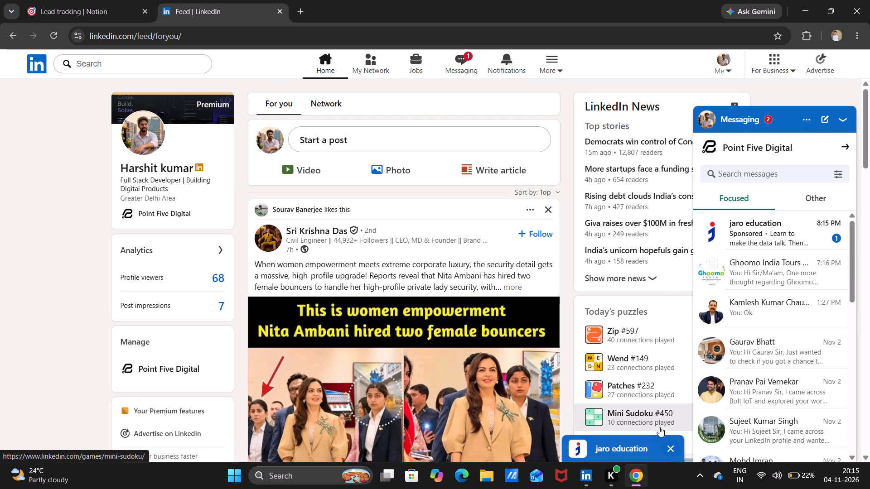
click(666, 444)
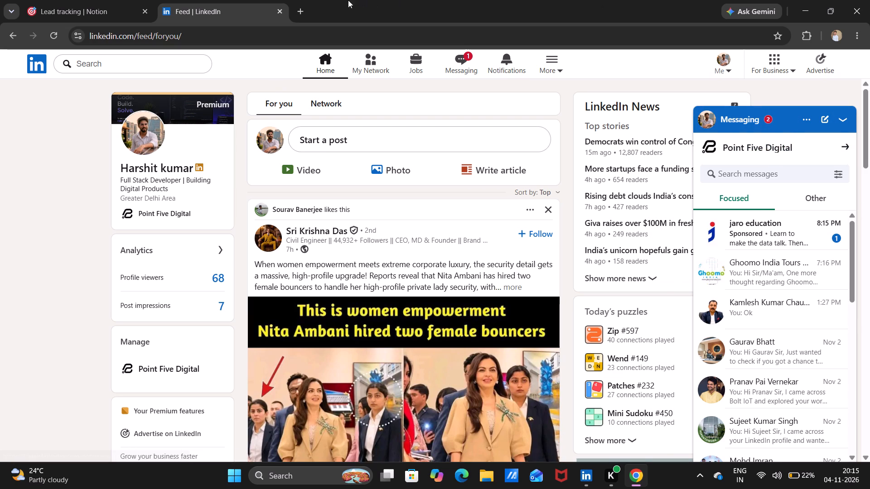
Open the Zoho Mail inbox in another new tab.
click(294, 13)
key(m)
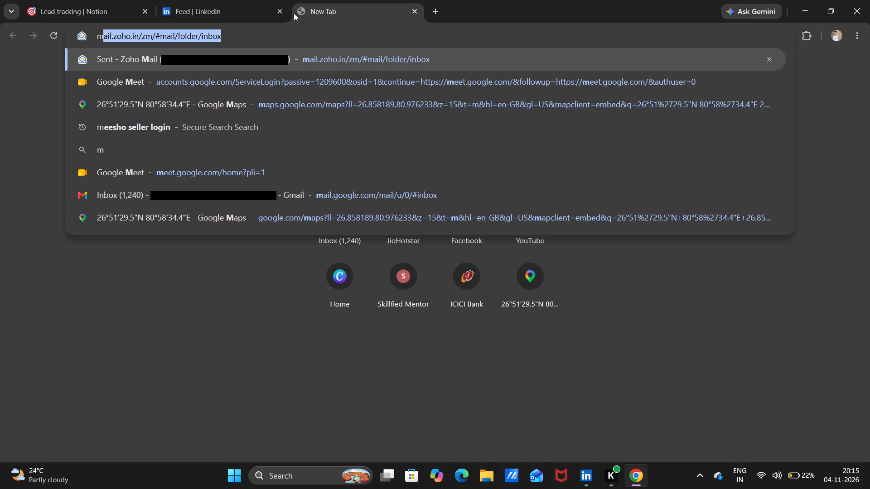
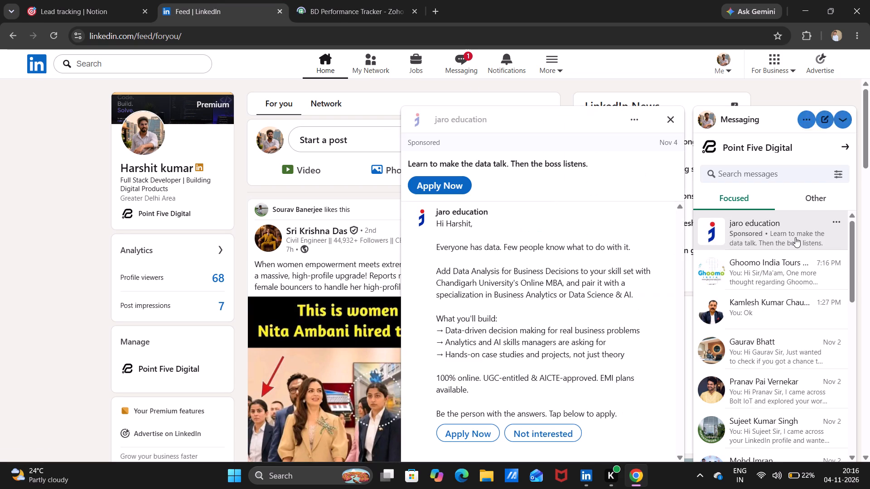
Close the sponsored jaro education chat over the LinkedIn feed.
click(673, 113)
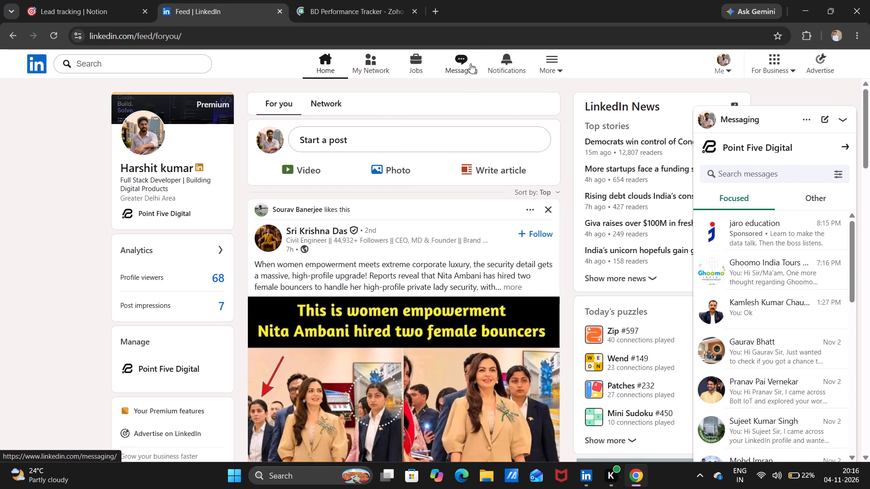
Skim the first posts of the LinkedIn feed and open the My Network page.
scroll(523, 114, down, 1)
scroll(523, 114, up, 1)
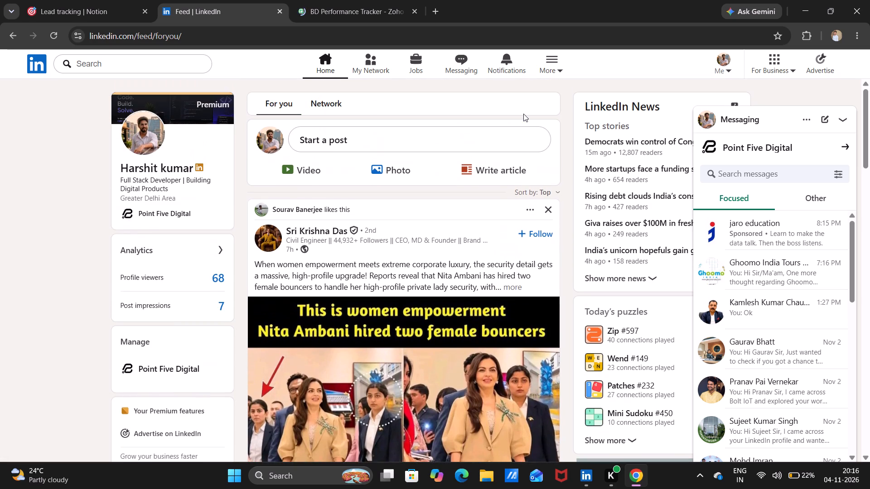
scroll(523, 114, down, 1)
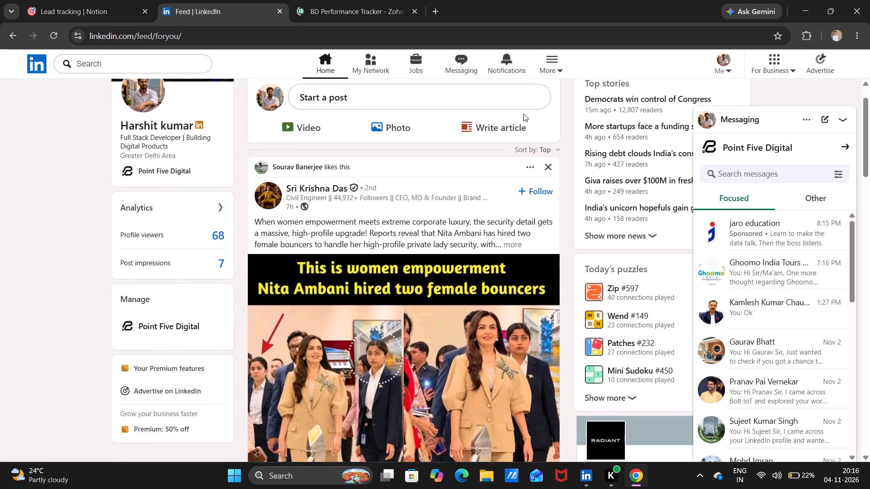
scroll(523, 114, down, 1)
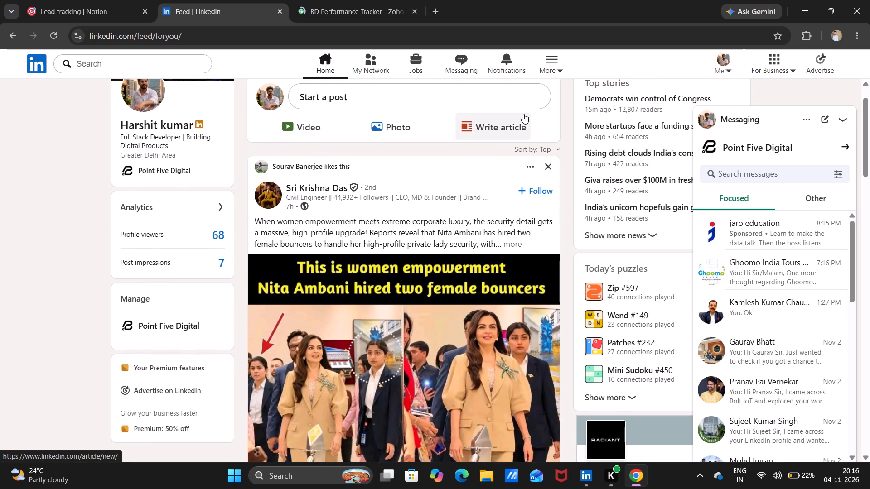
scroll(523, 114, down, 1)
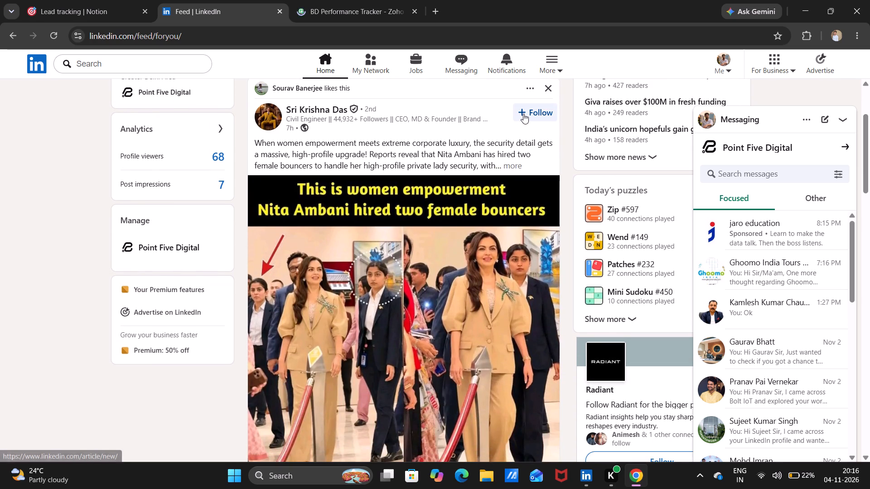
scroll(523, 114, up, 2)
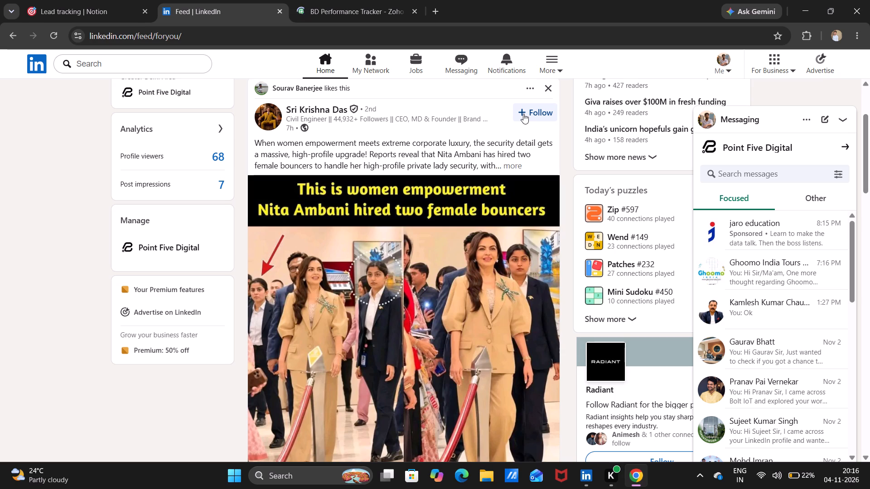
scroll(523, 114, up, 2)
click(369, 67)
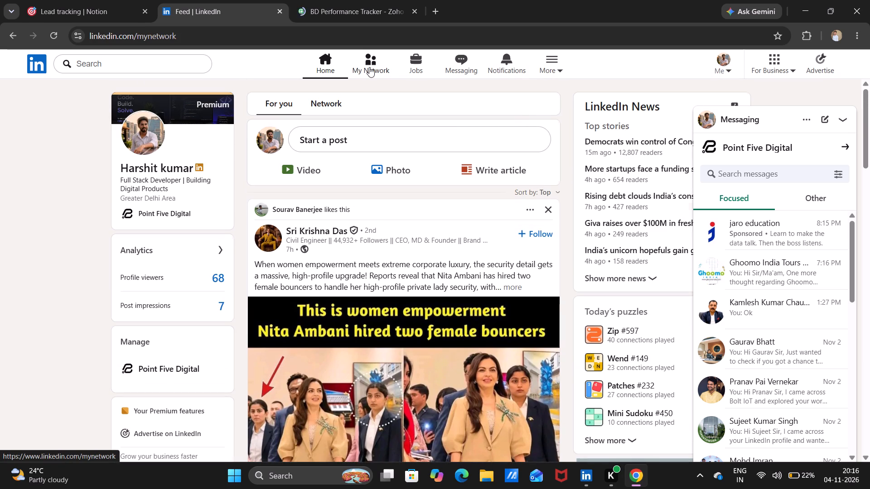
Switch to the Notion Lead tracking table and review the leads' outreach channels, outreach dates and follow-up dates.
click(94, 0)
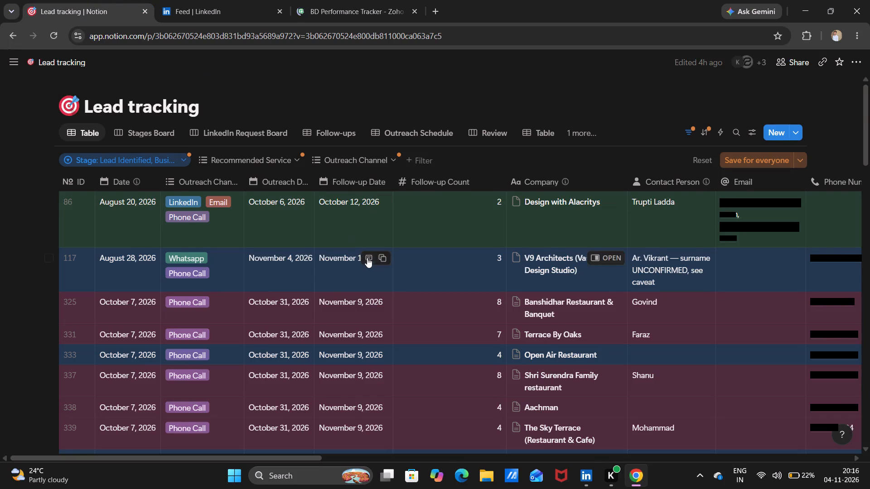
scroll(367, 258, down, 9)
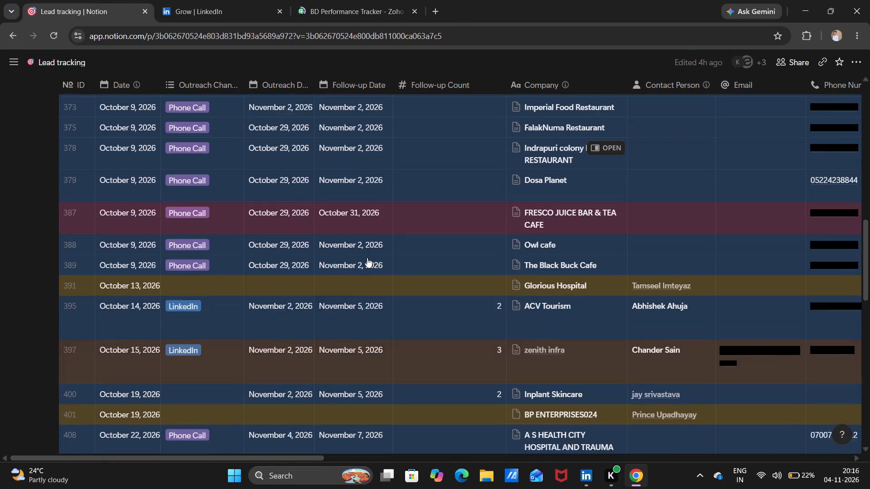
scroll(367, 258, down, 15)
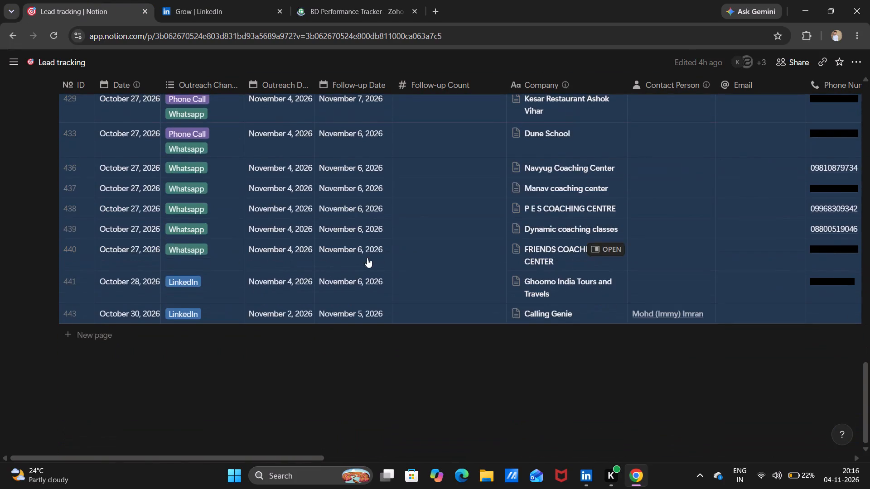
scroll(367, 258, up, 7)
scroll(367, 258, down, 12)
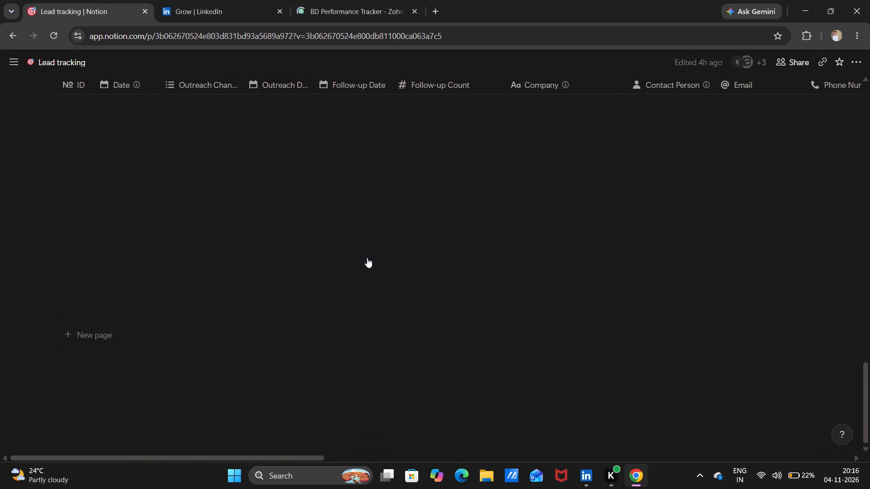
scroll(367, 258, up, 5)
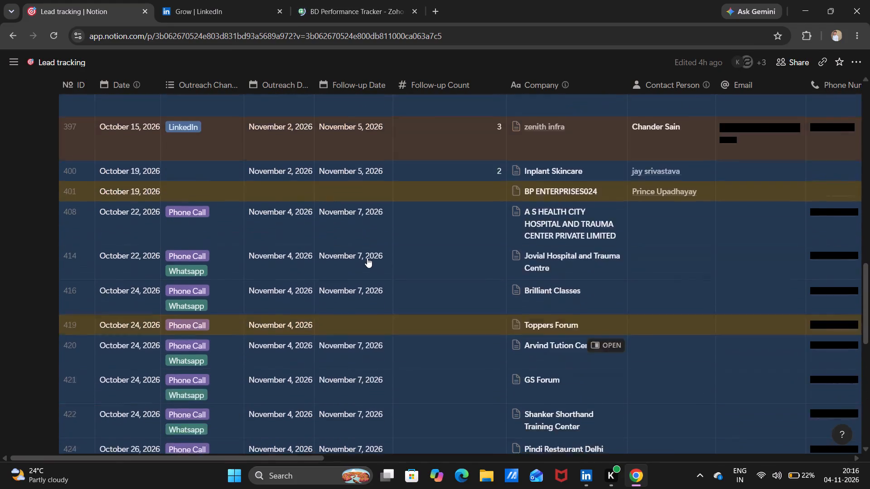
scroll(367, 258, up, 8)
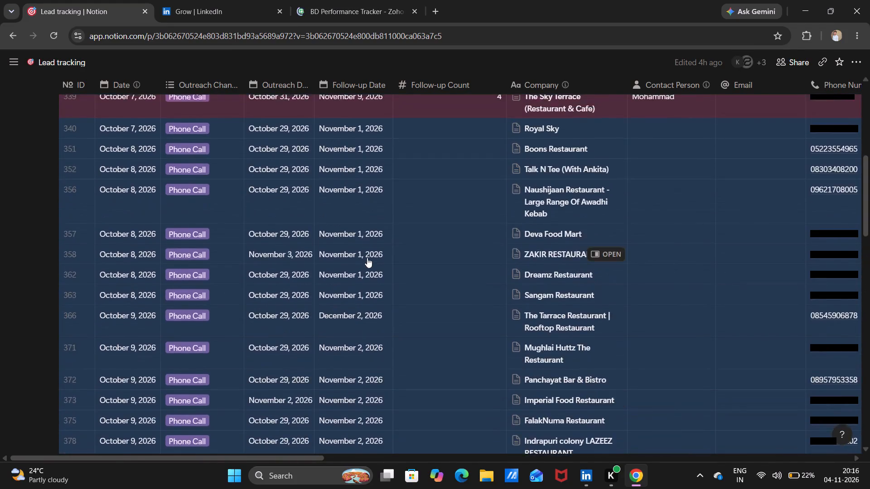
scroll(367, 258, up, 9)
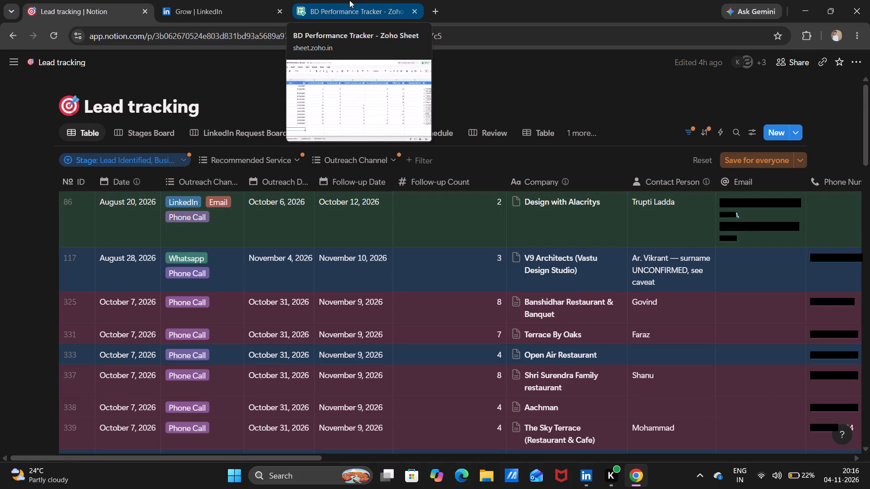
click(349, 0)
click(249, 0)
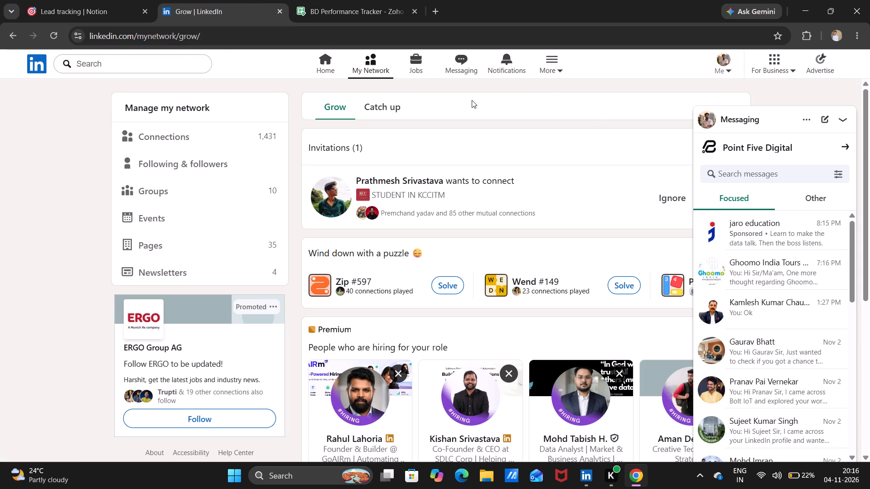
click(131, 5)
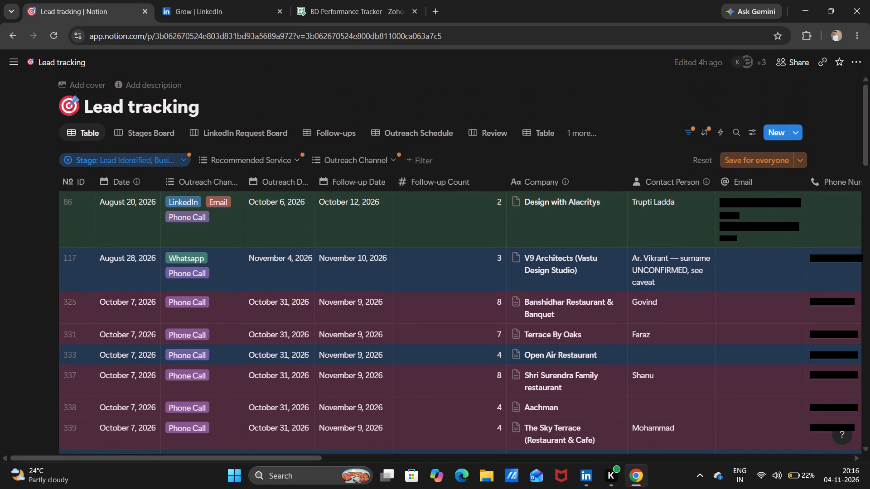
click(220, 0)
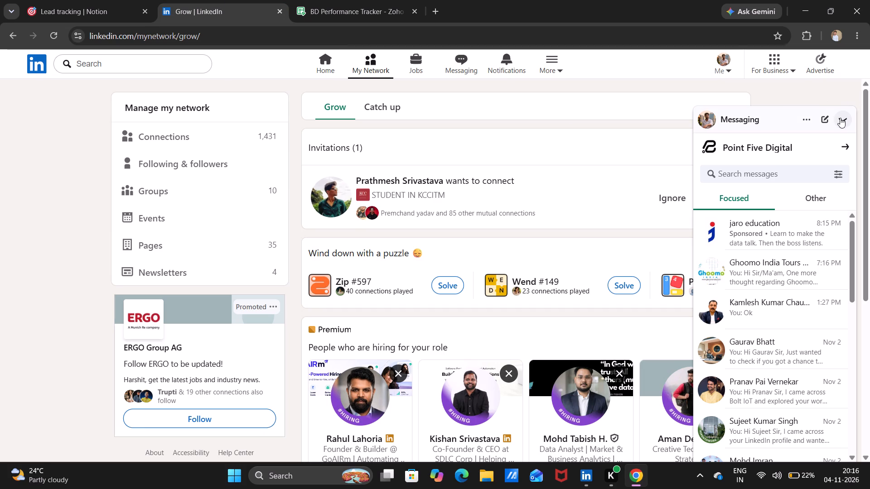
Return to the Notion Lead tracking table and examine the outreach and follow-up dates of the restaurant and other phone-call leads.
click(49, 0)
scroll(295, 182, down, 2)
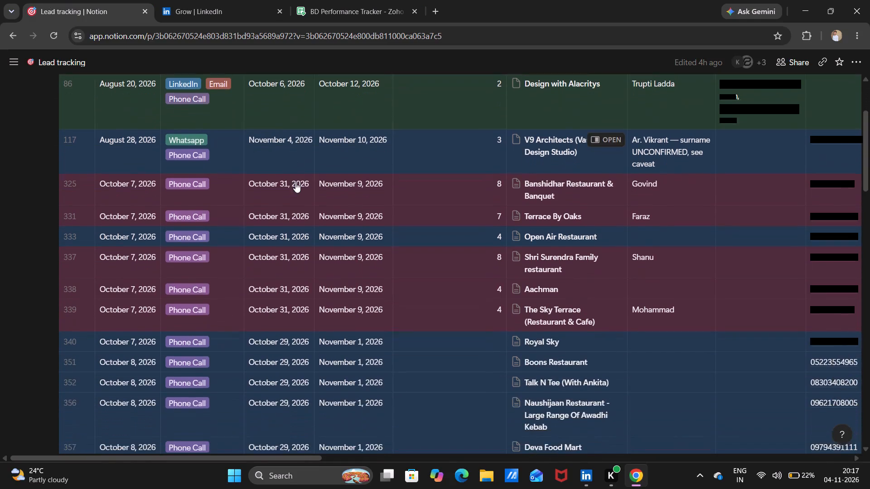
scroll(295, 182, down, 1)
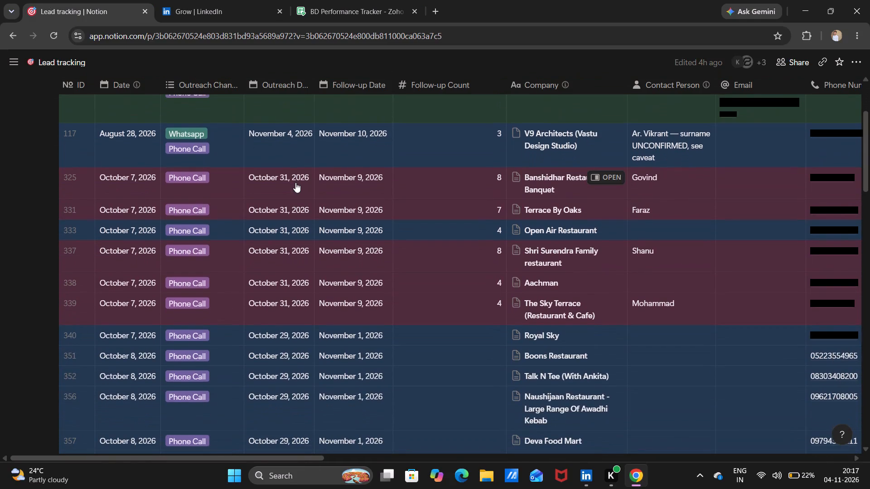
scroll(425, 188, down, 2)
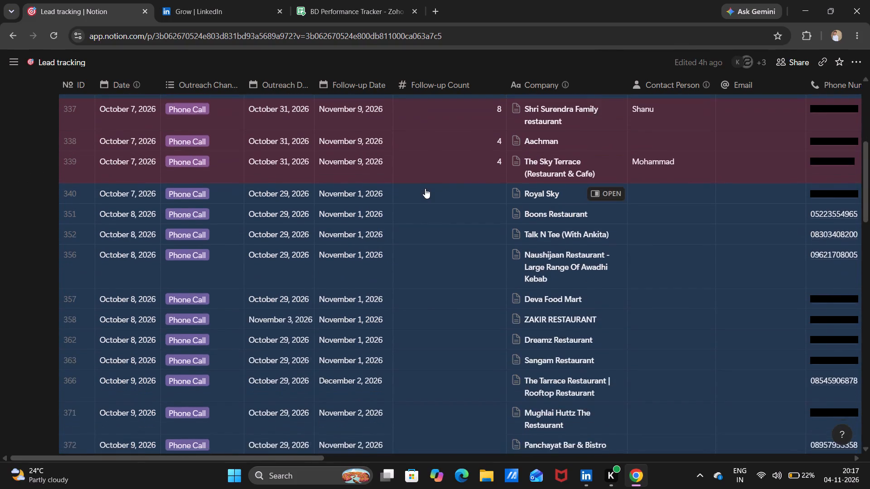
scroll(425, 188, down, 2)
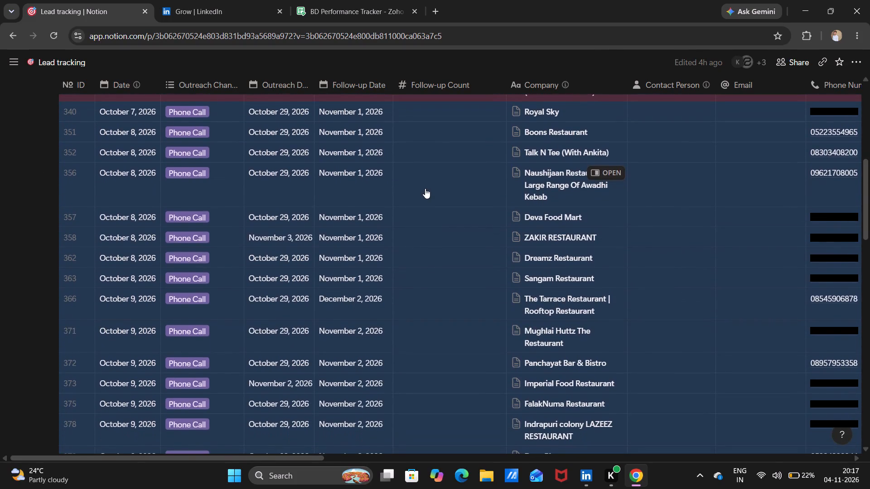
scroll(425, 188, down, 3)
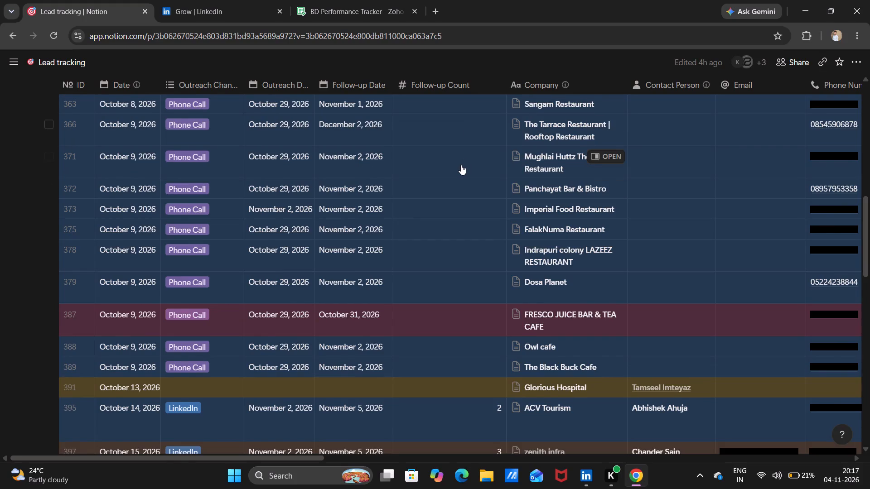
scroll(461, 165, up, 6)
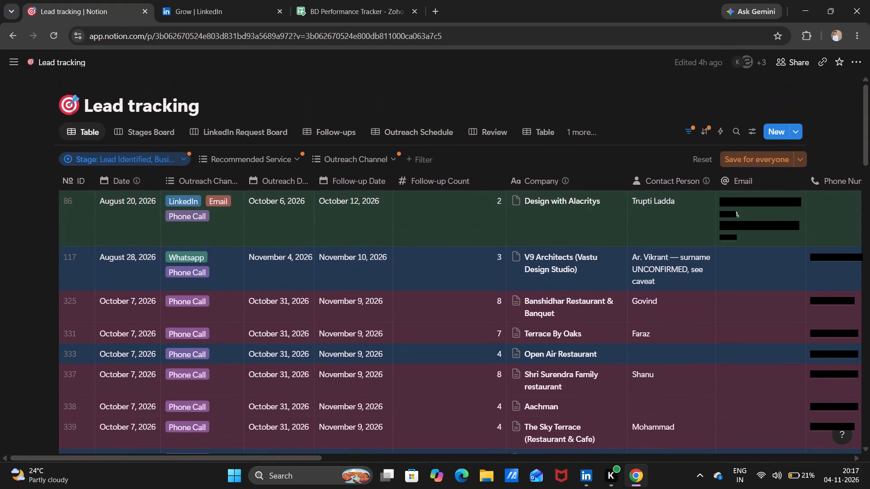
scroll(461, 165, up, 2)
scroll(461, 165, down, 5)
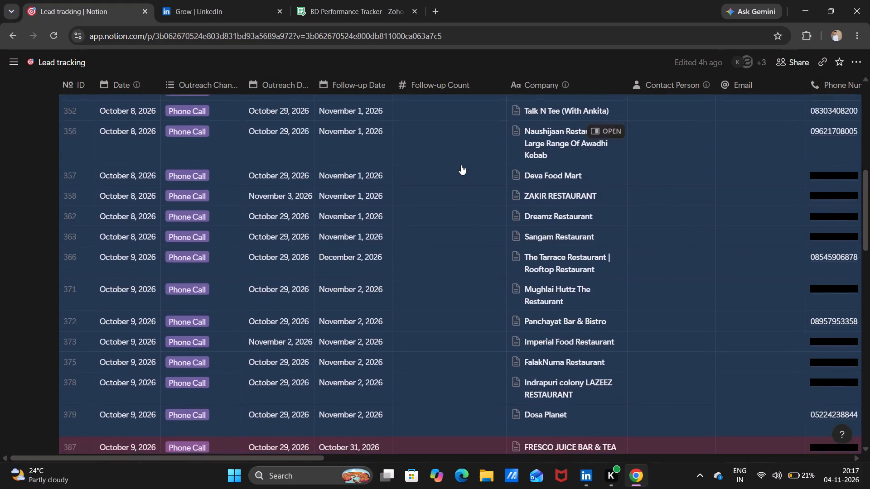
scroll(461, 165, down, 1)
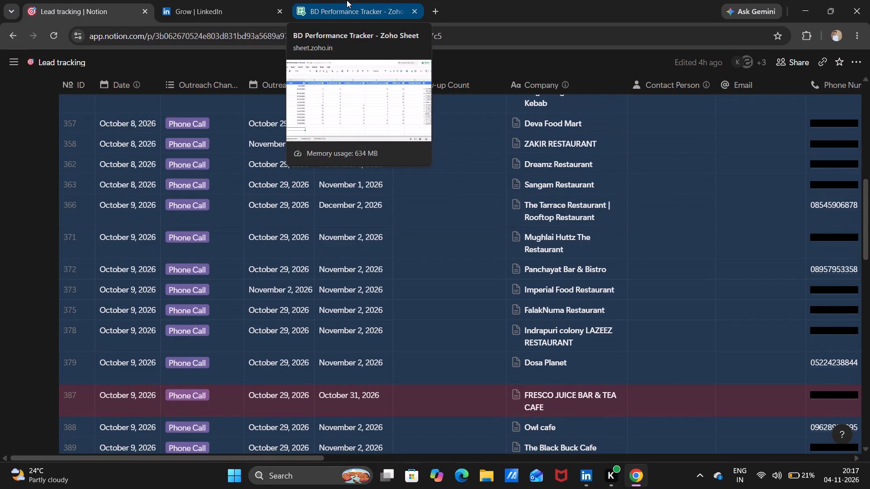
In the BD Performance Tracker's NOVEMBER 2026 sheet, begin the Key Notes entry for 04/11/2026 with "1) @".
click(347, 0)
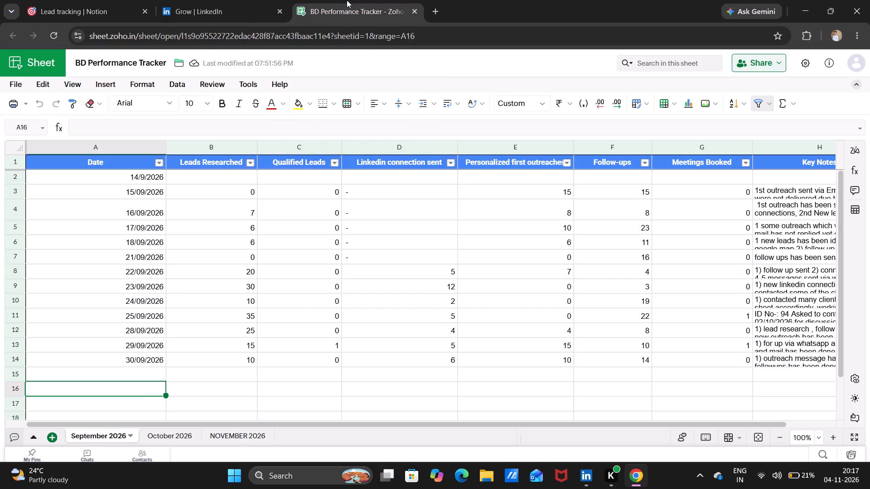
click(246, 435)
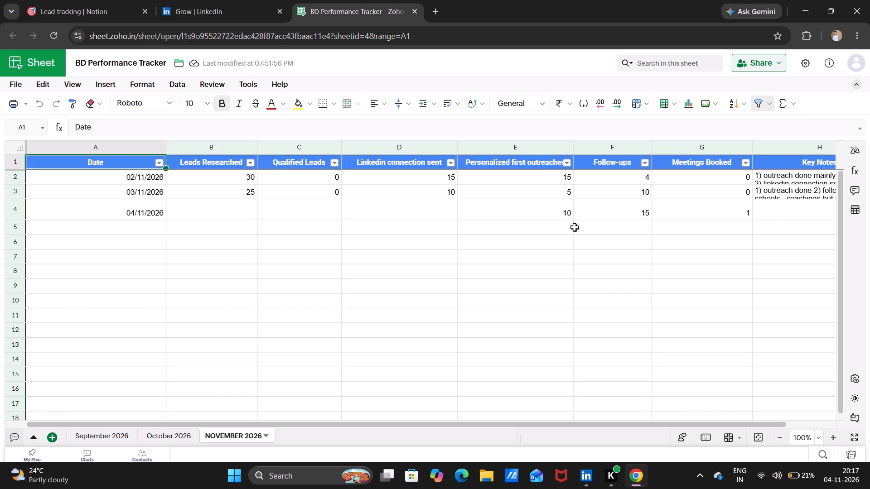
click(770, 219)
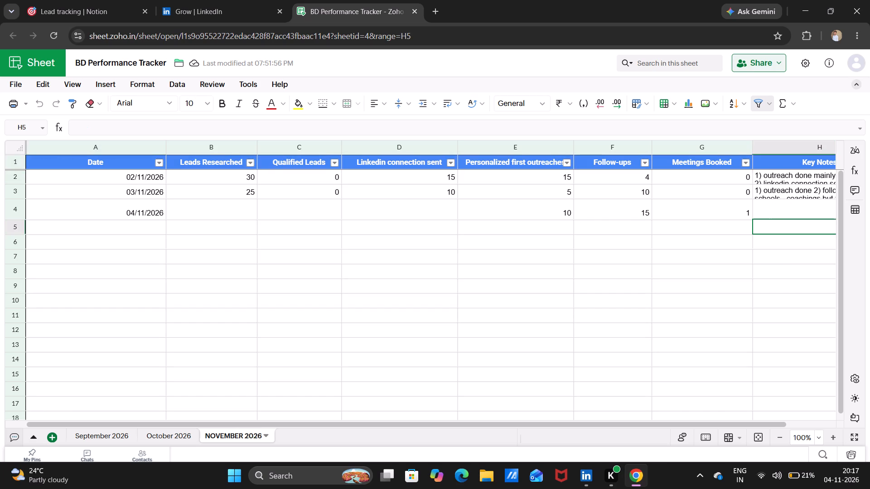
click(776, 211)
text(1))
key(space)
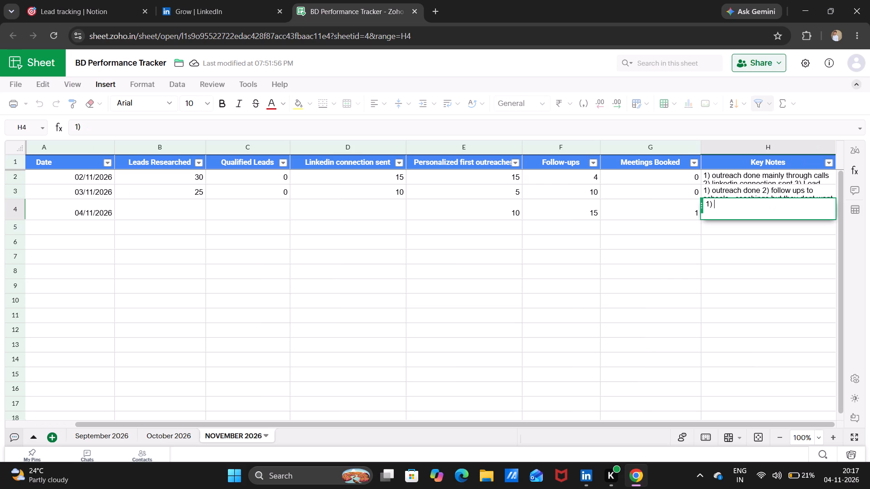
key(shift+at)
key(BackSpace)
key(shift+at)
key(space)
Look up the V9 Architects lead's ID in the Notion Lead tracking table and add 117 to the 04/11/2026 Key Notes entry.
click(76, 0)
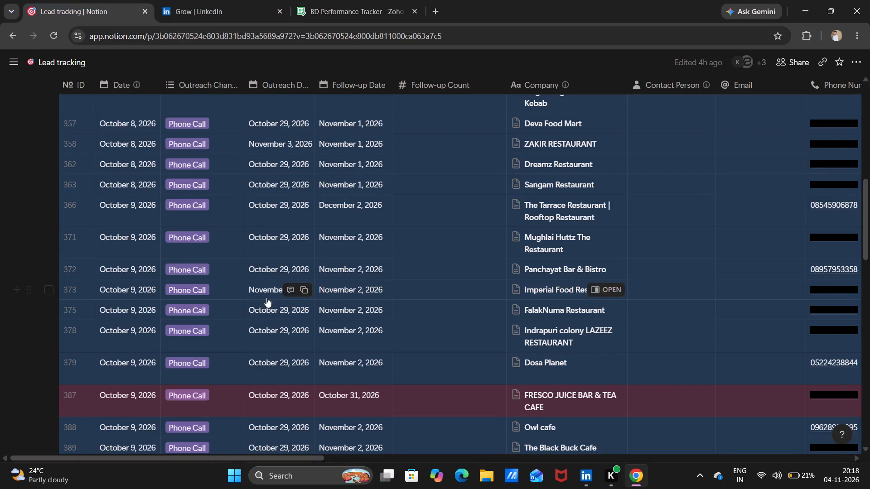
scroll(266, 297, up, 7)
scroll(266, 297, down, 1)
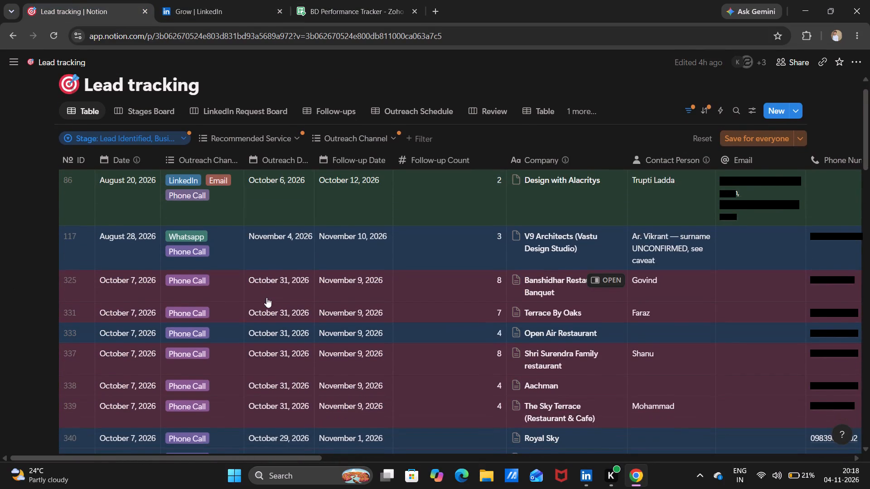
scroll(266, 297, down, 1)
click(335, 0)
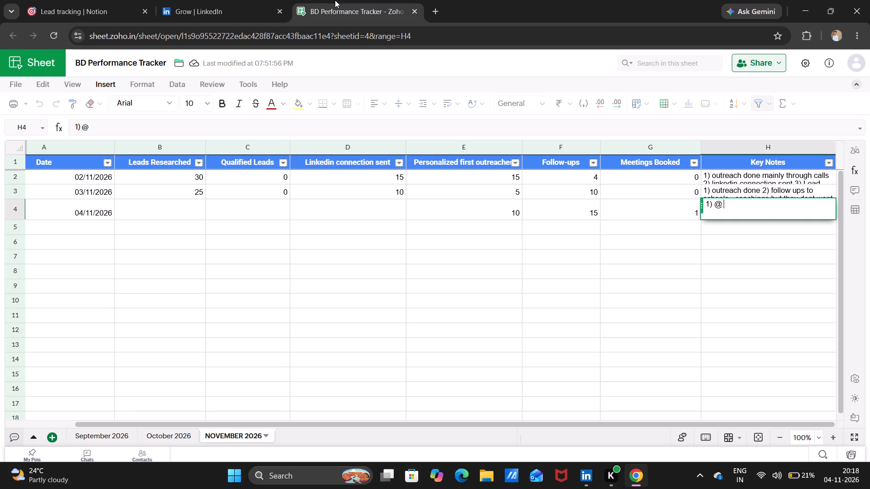
text(117)
key(space)
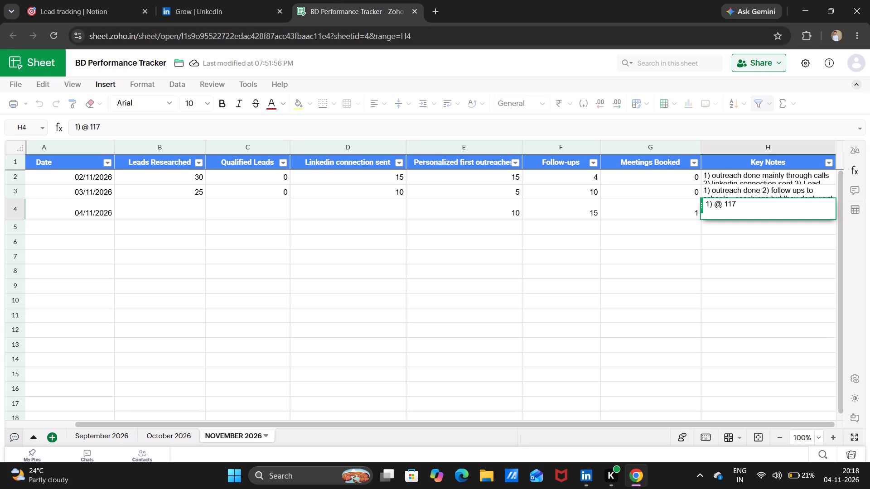
Complete the 04/11/2026 Key Notes entry with "said he want website and will have a meet after diwali".
text(said)
key(space)
key(h)
text(e wi)
key(BackSpace)
text(ant)
key(space)
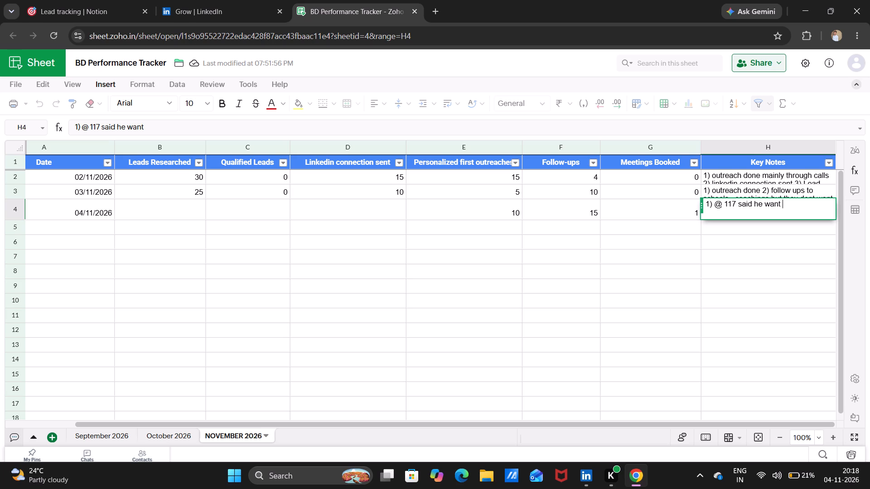
text(webs)
text(ite and)
key(space)
text(will have a meet)
key(space)
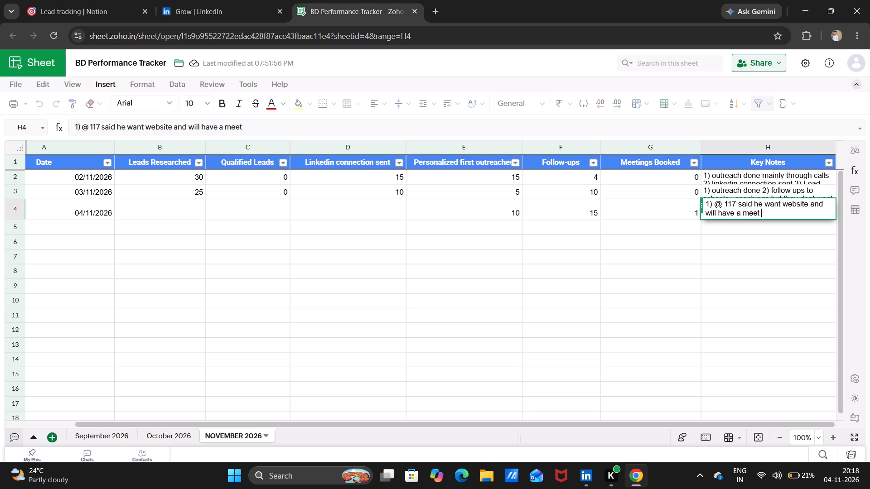
text(after diwali)
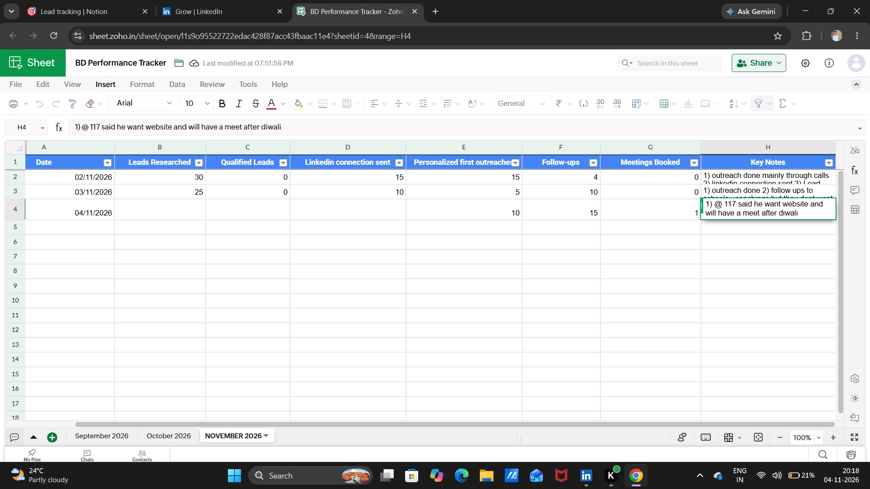
click(510, 264)
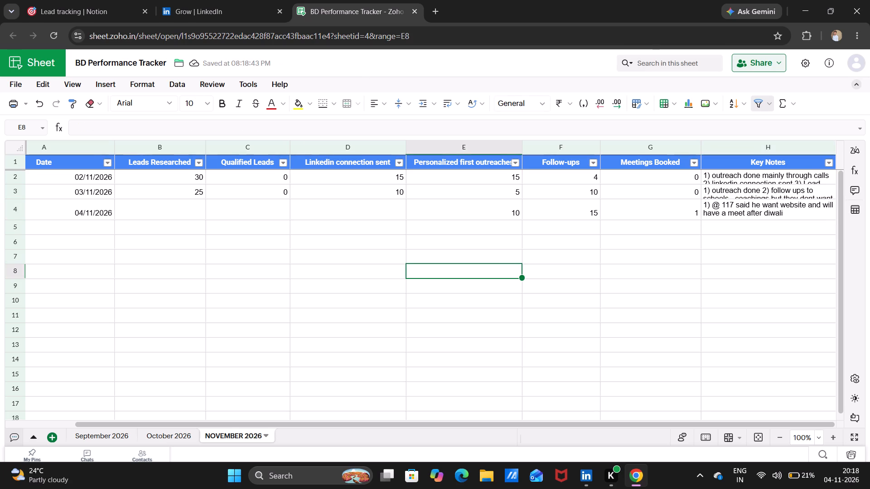
Switch to LinkedIn, collapse the messaging window and open the Rama Tours and Travels owner's profile from the connections list.
click(242, 0)
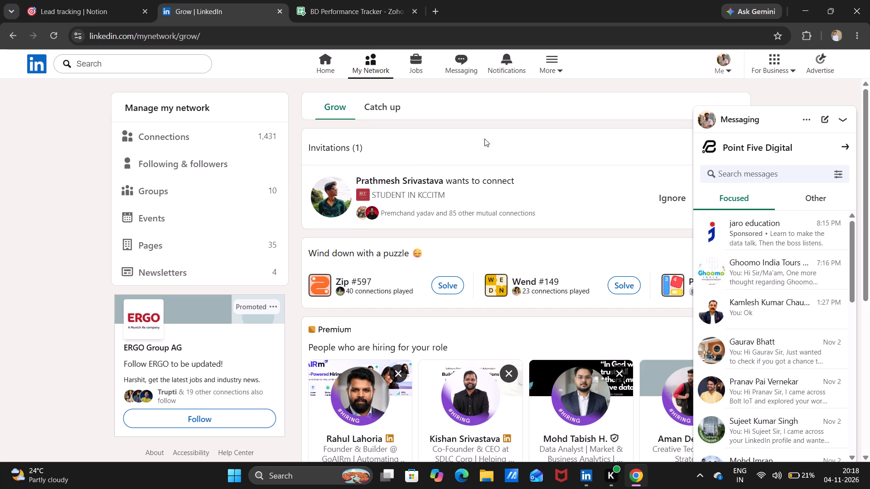
drag(852, 126, 845, 118)
click(845, 118)
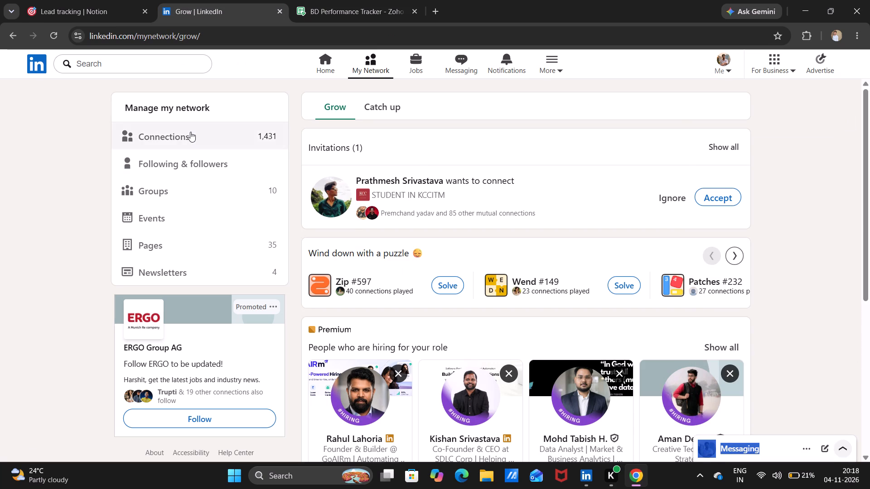
click(190, 132)
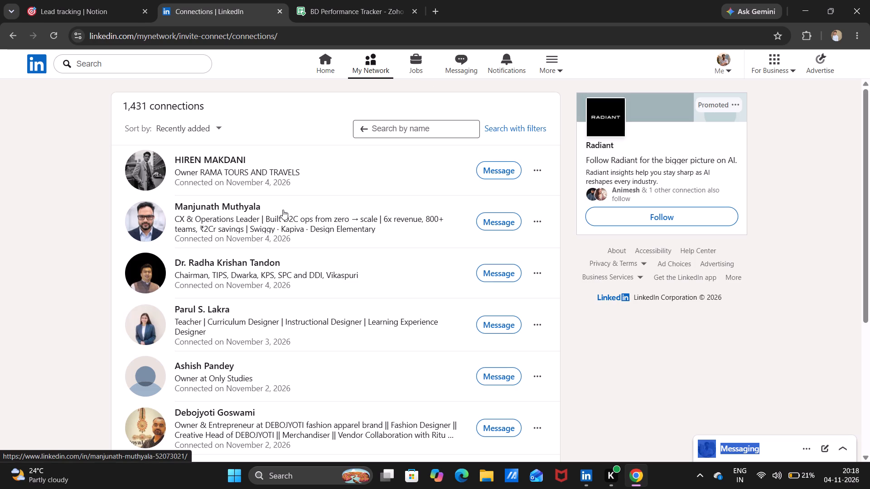
scroll(299, 191, down, 1)
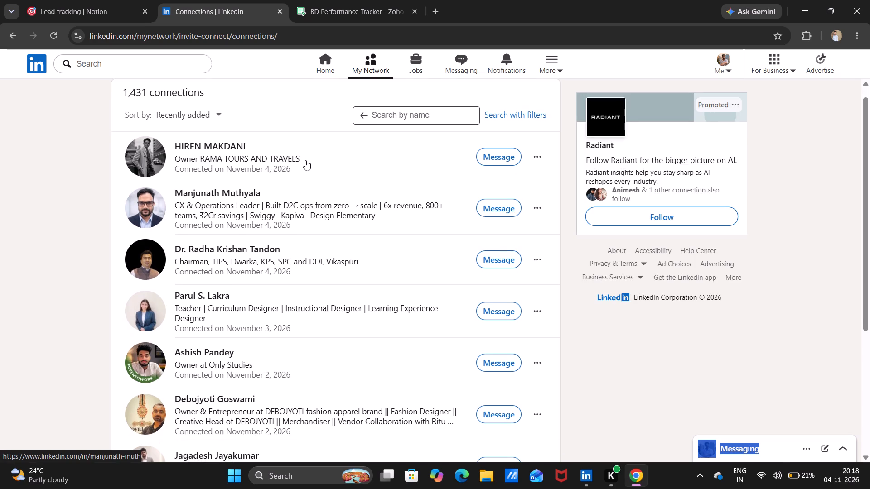
click(306, 156)
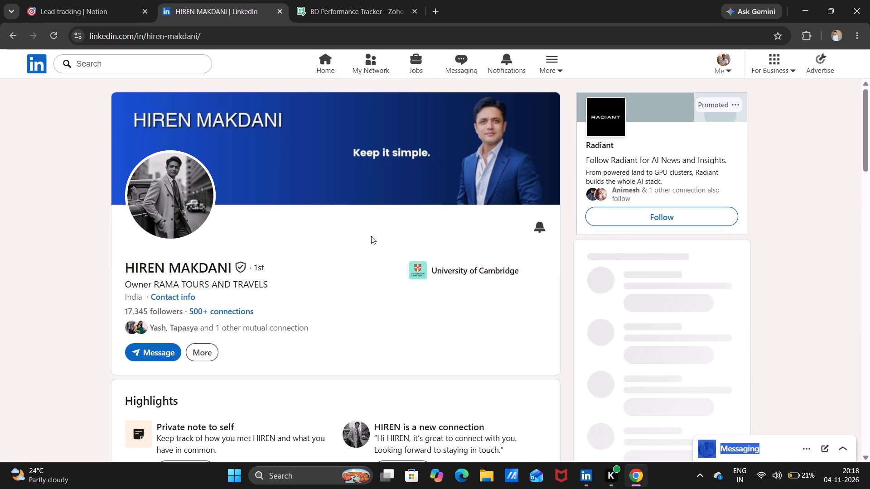
Examine the Rama Tours and Travels owner's contact info, about section and work experience.
scroll(371, 236, down, 2)
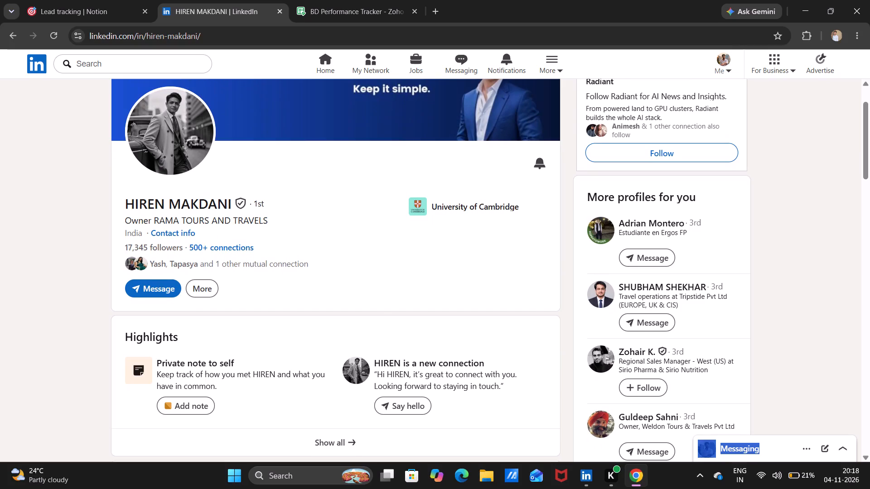
click(188, 229)
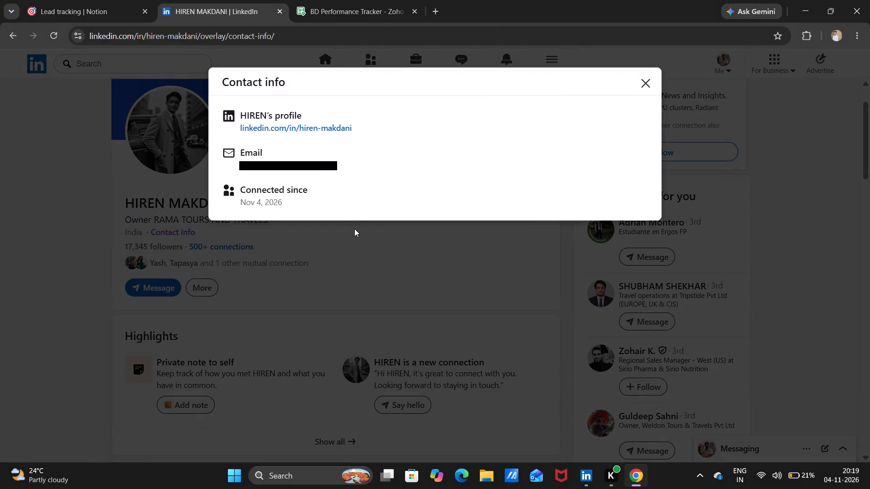
click(355, 242)
scroll(355, 242, down, 2)
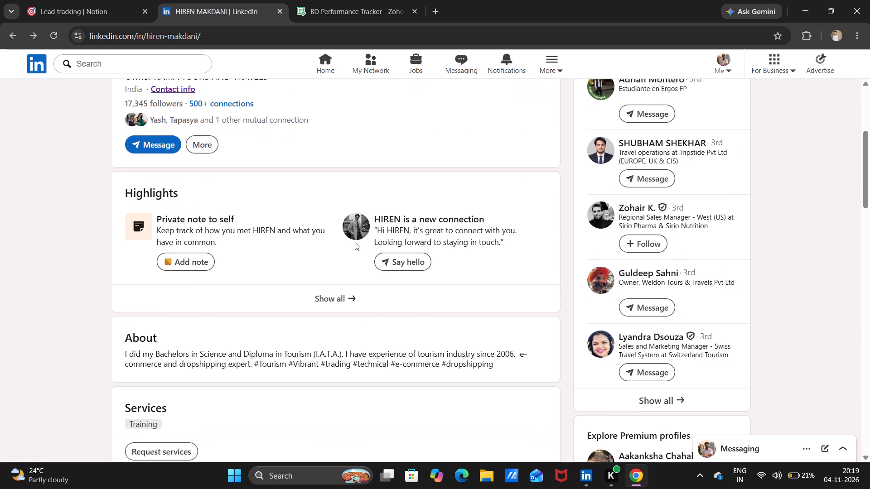
scroll(355, 242, down, 6)
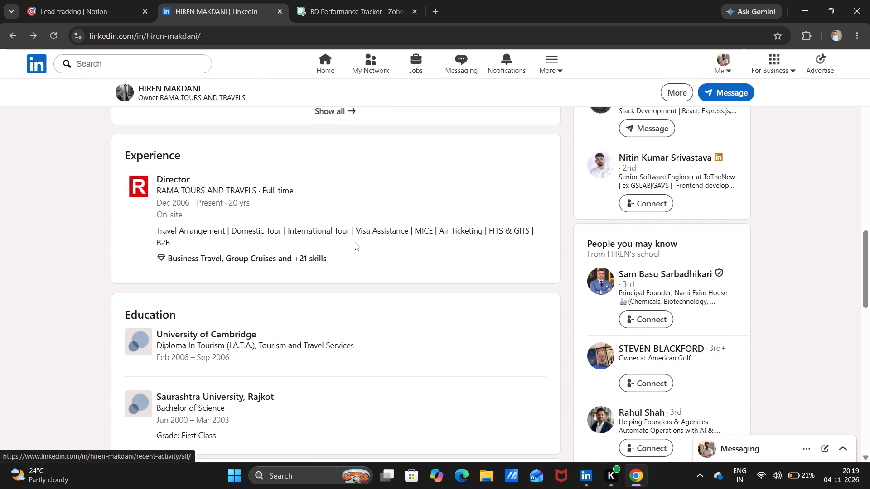
scroll(355, 242, down, 1)
Open the Rama Tours and Travels company page and review its About details and linked website.
click(284, 144)
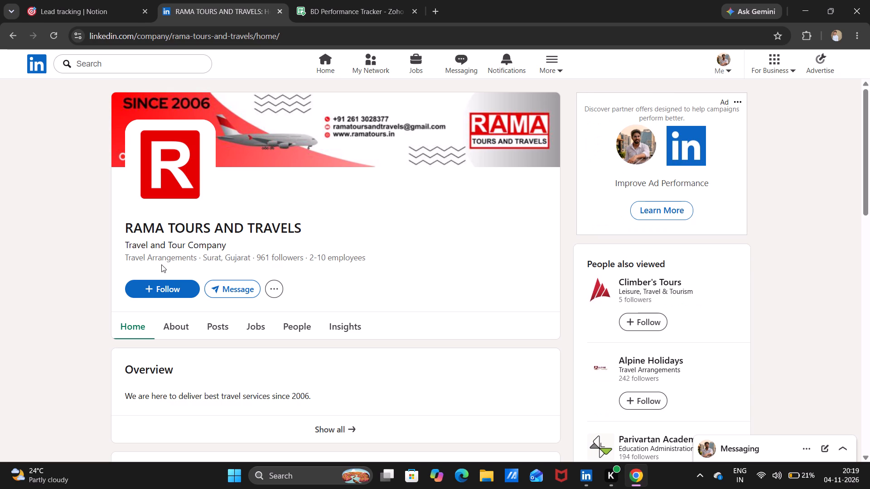
click(173, 338)
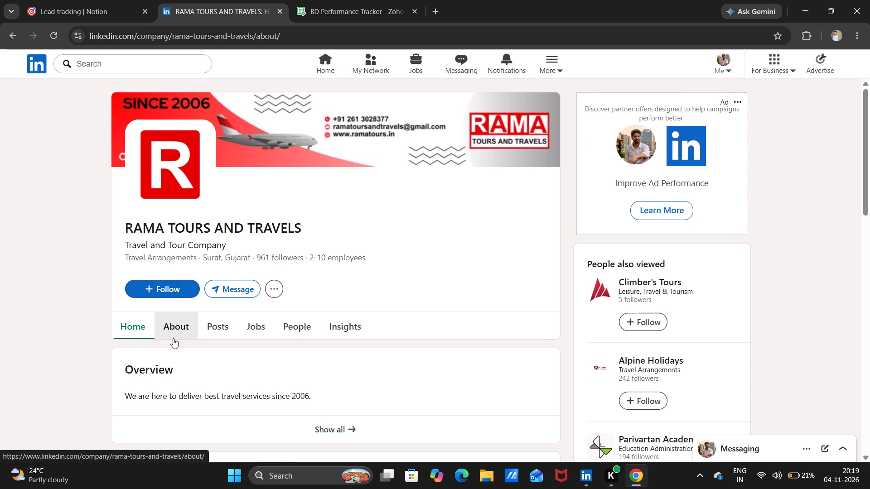
scroll(173, 338, down, 2)
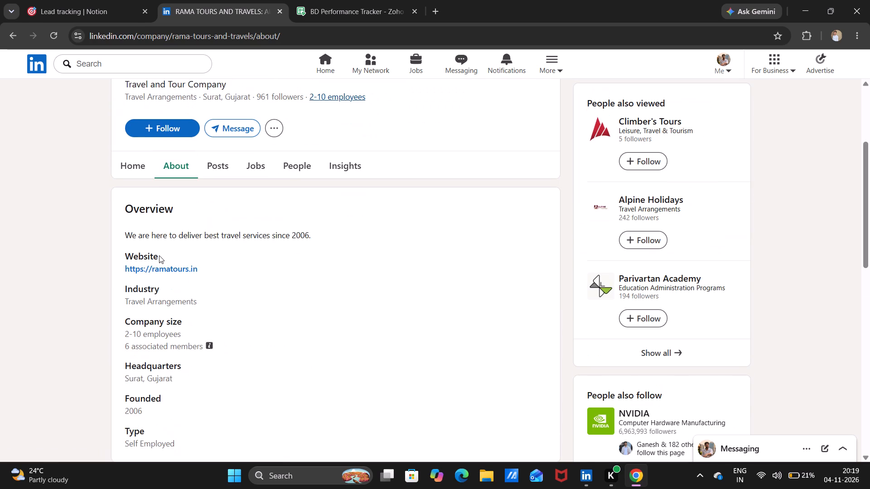
drag(160, 273, 159, 267)
click(159, 267)
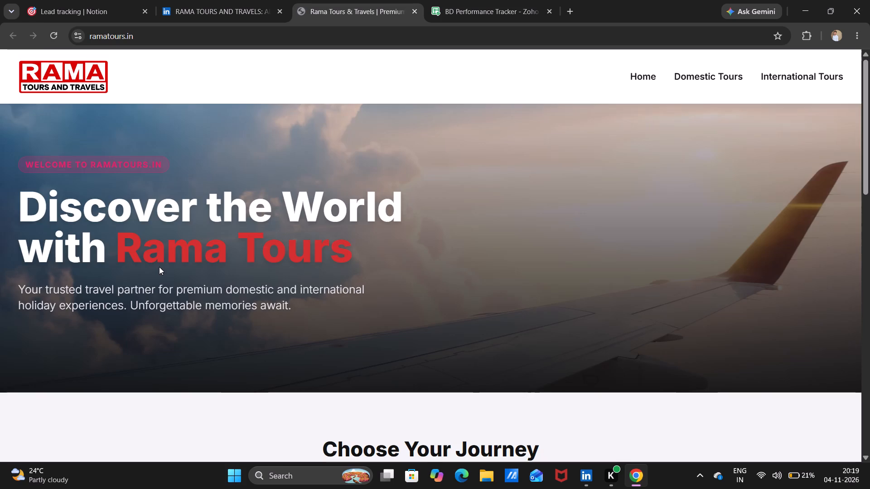
scroll(159, 267, down, 2)
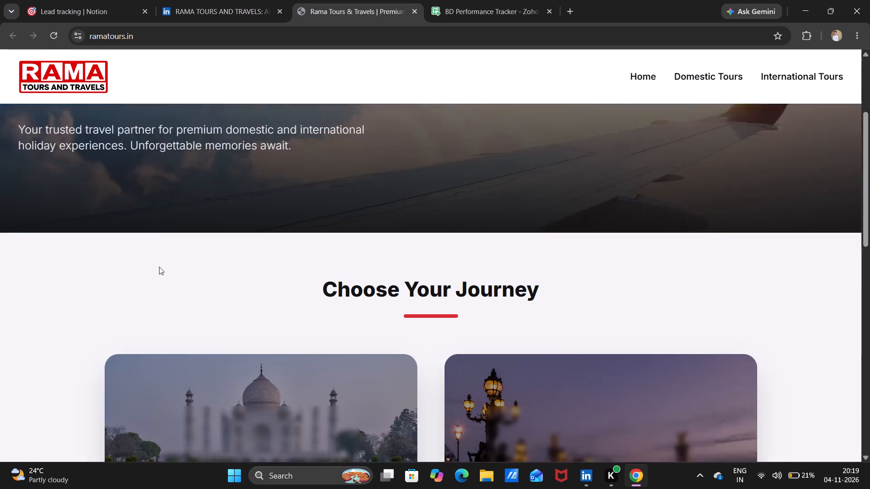
scroll(159, 267, down, 9)
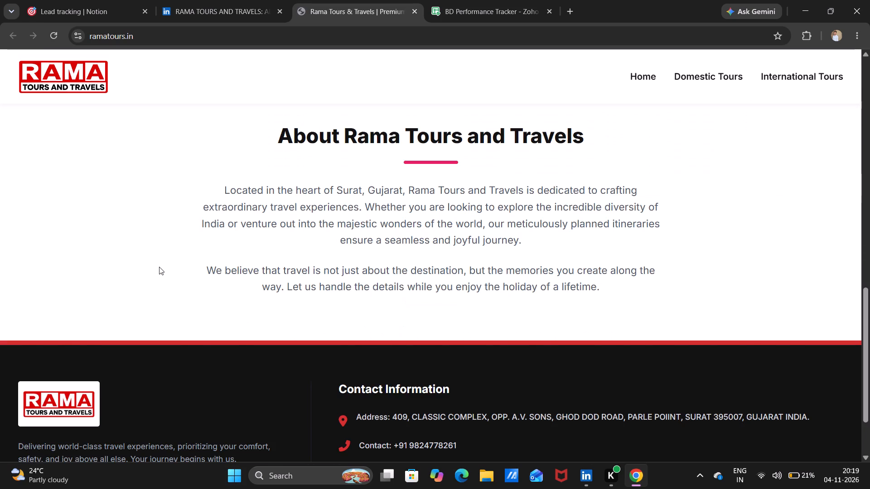
click(216, 0)
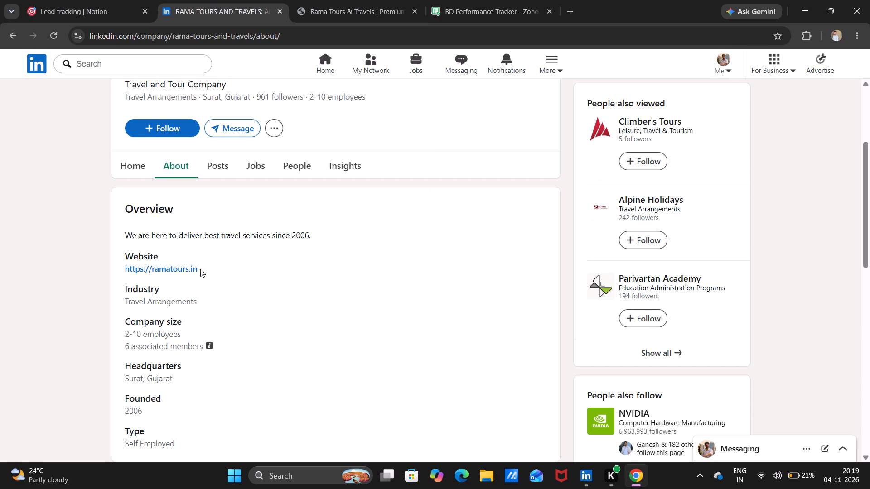
drag(209, 274, 123, 269)
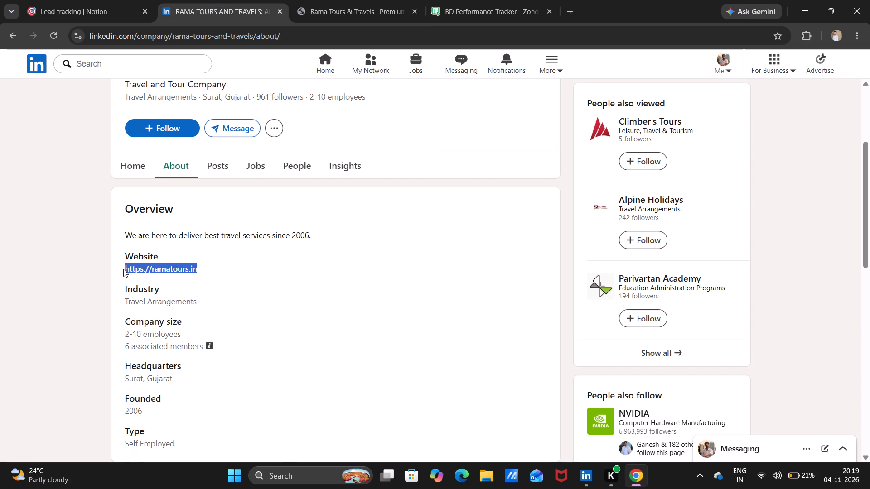
key(ctrl+c)
click(379, 307)
Copy the company name RAMA TOURS AND TRAVELS from its LinkedIn page.
scroll(379, 307, up, 3)
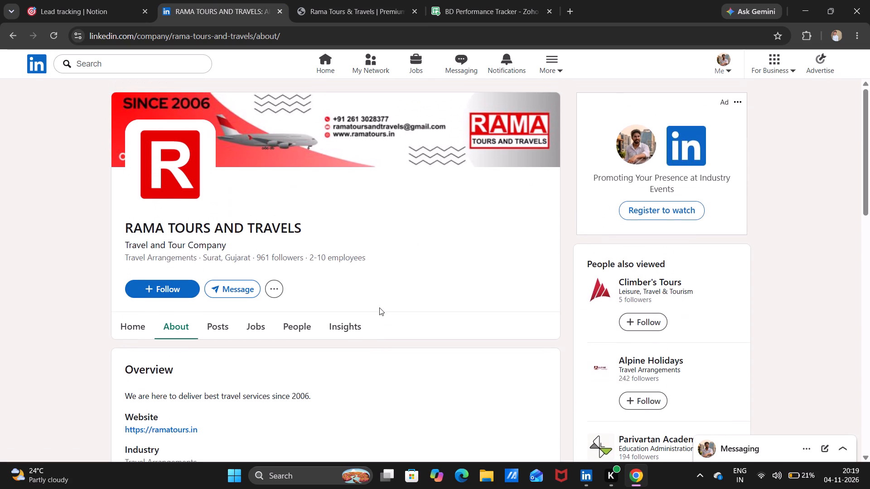
drag(309, 227, 106, 225)
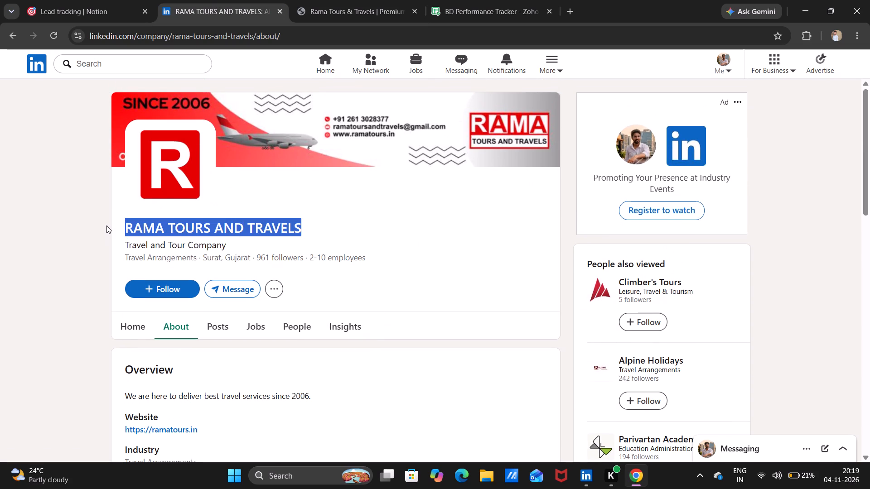
key(ctrl+c)
Go back to the Rama Tours and Travels owner's LinkedIn profile and copy the owner's name.
click(7, 34)
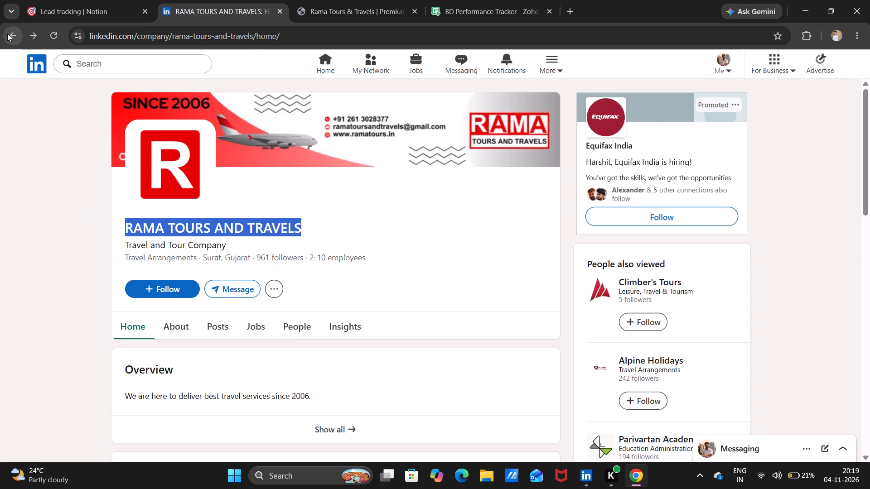
click(7, 34)
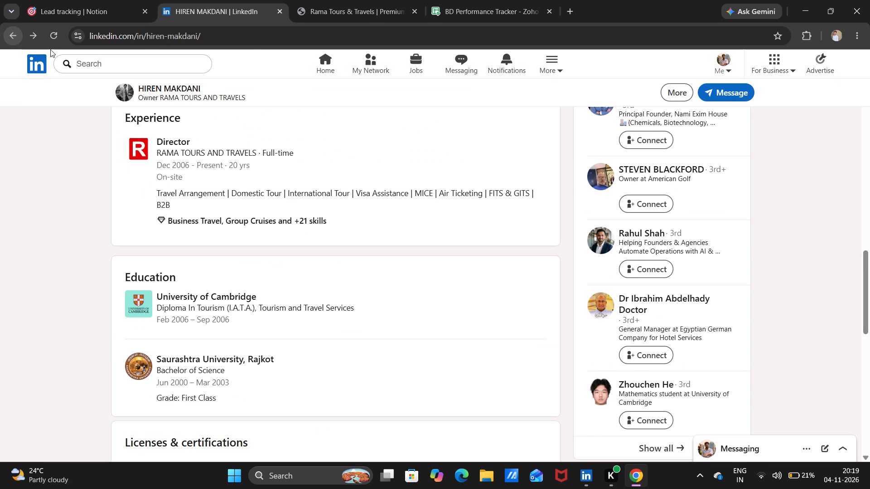
scroll(285, 150, up, 7)
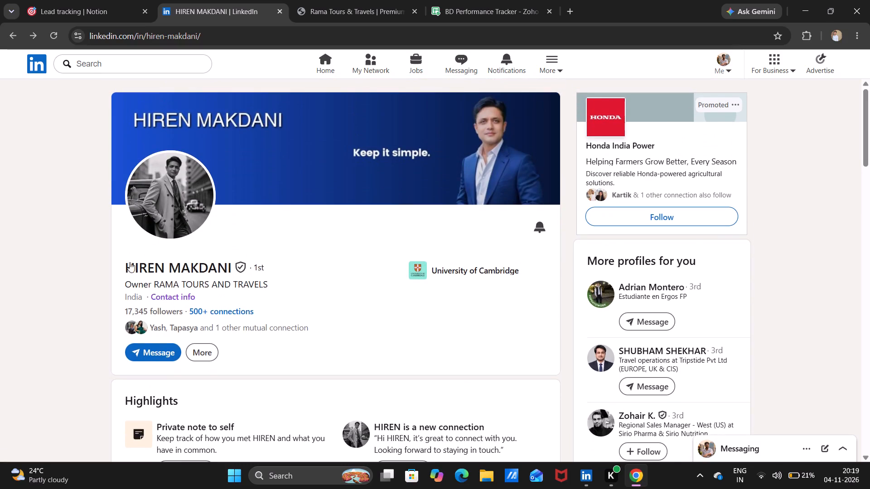
drag(119, 264, 237, 269)
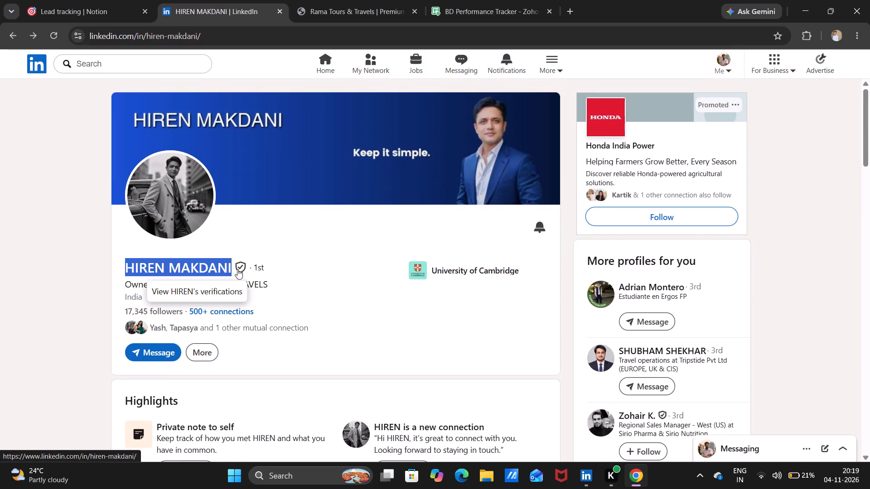
key(ctrl+c)
click(353, 263)
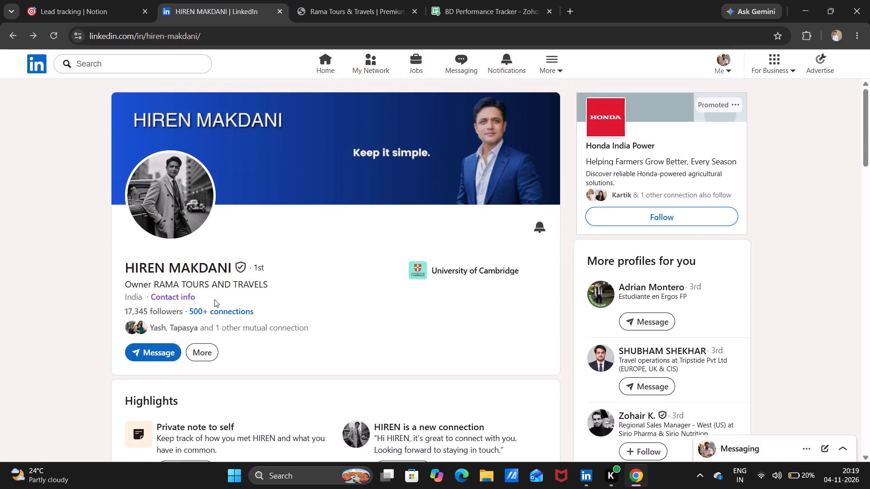
Copy the owner's LinkedIn profile address and email address from the profile's contact info, then close it.
click(182, 297)
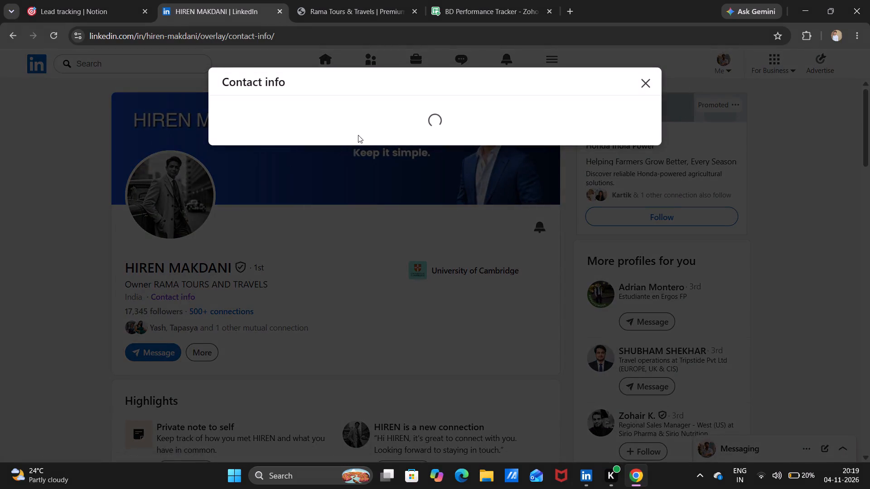
drag(360, 131, 238, 130)
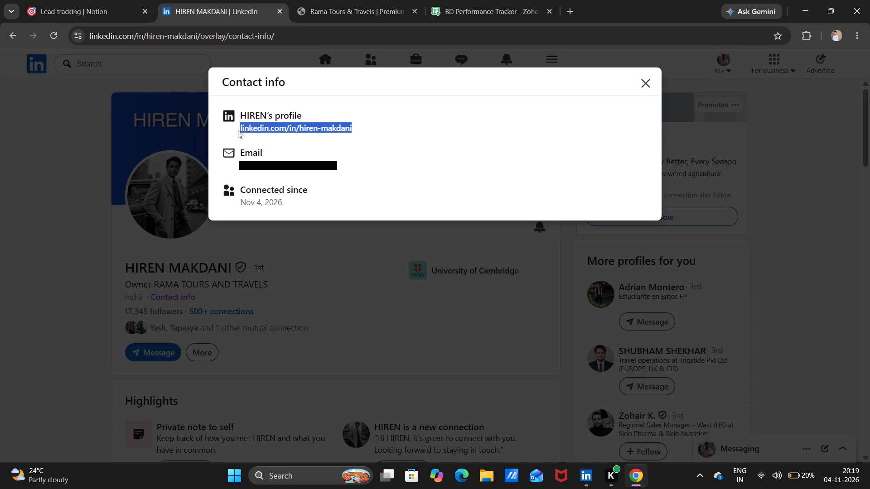
key(ctrl+c)
drag(349, 163, 232, 170)
key(ctrl+c)
click(310, 260)
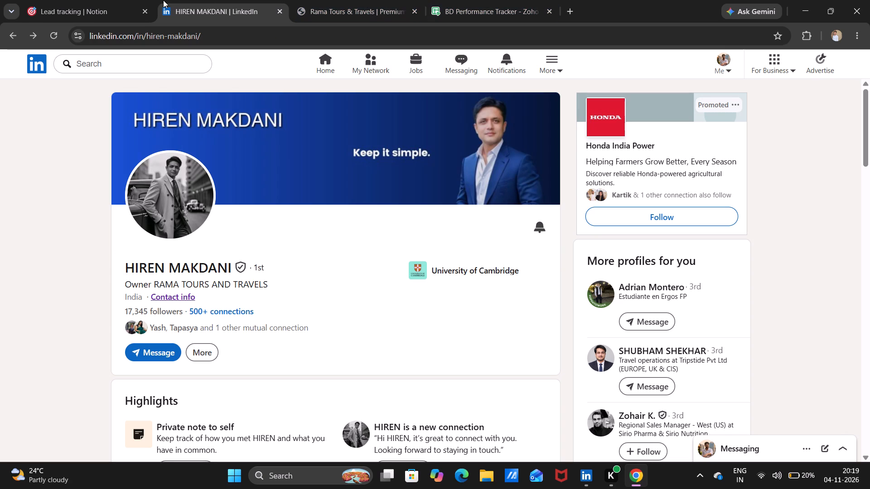
Add a new row to the Notion Lead tracking table with the company RAMA TOURS AND TRAVELS.
click(103, 0)
scroll(284, 273, down, 10)
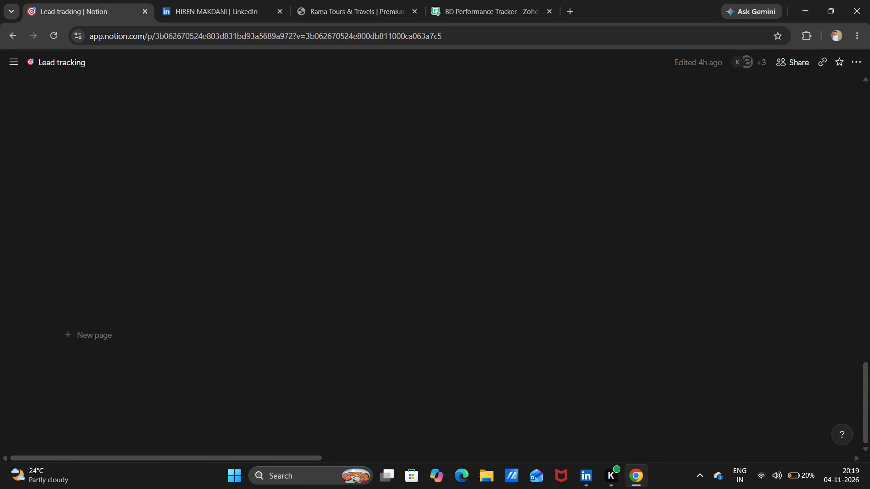
click(75, 336)
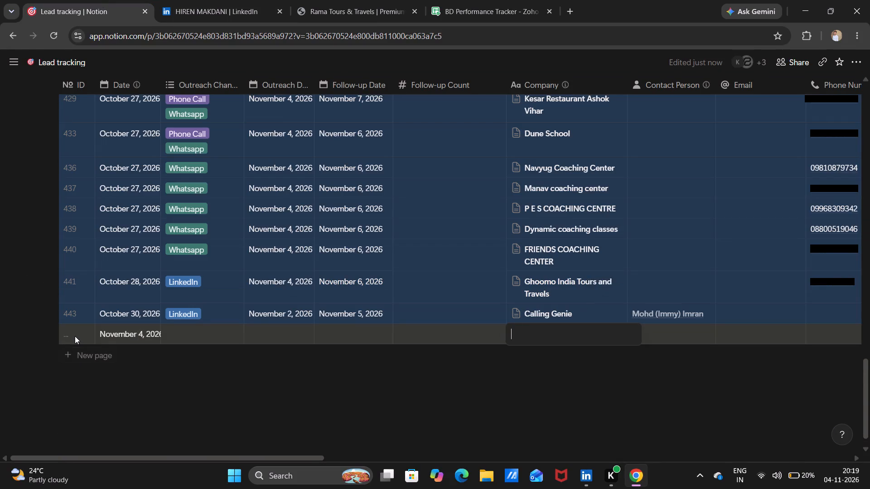
click(162, 389)
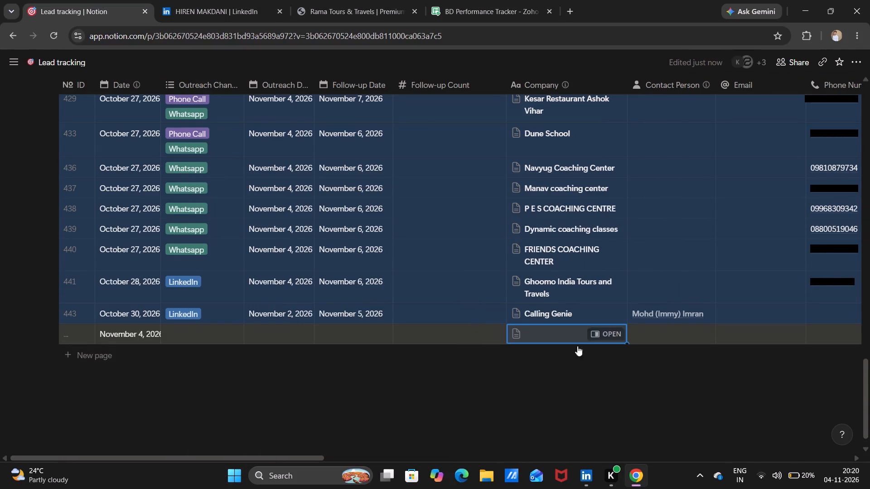
key(super+v)
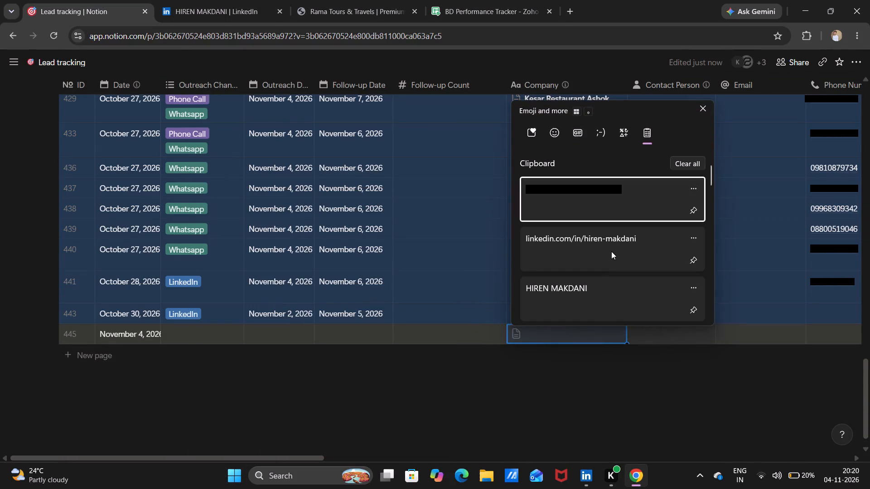
scroll(615, 247, down, 2)
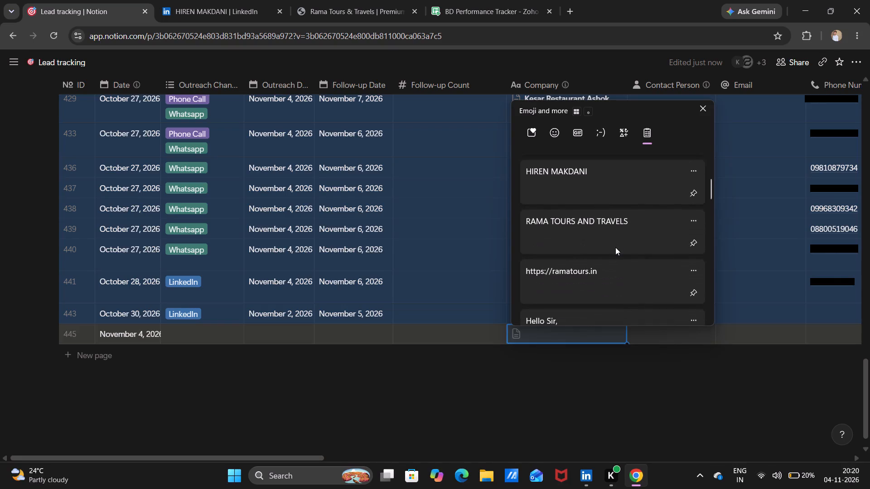
click(605, 231)
key(ctrl+v)
click(570, 408)
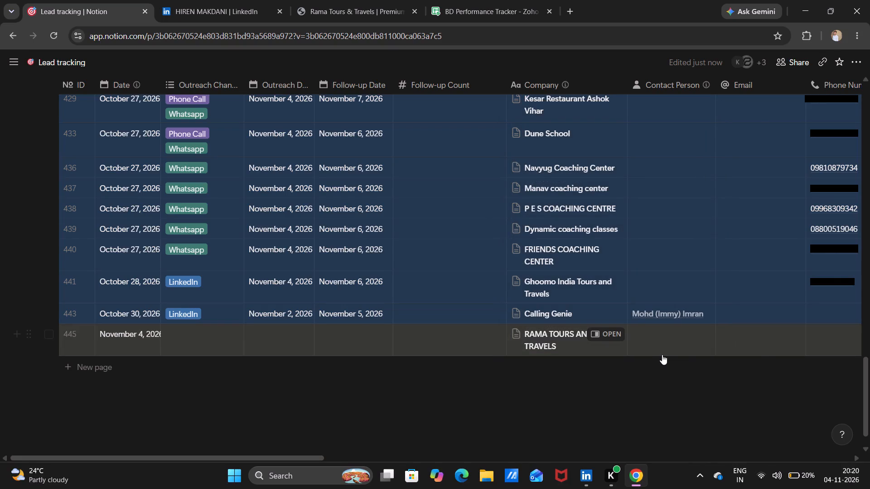
Fill in the copied owner's name as the Contact Person for RAMA TOURS AND TRAVELS.
click(662, 355)
key(super+v)
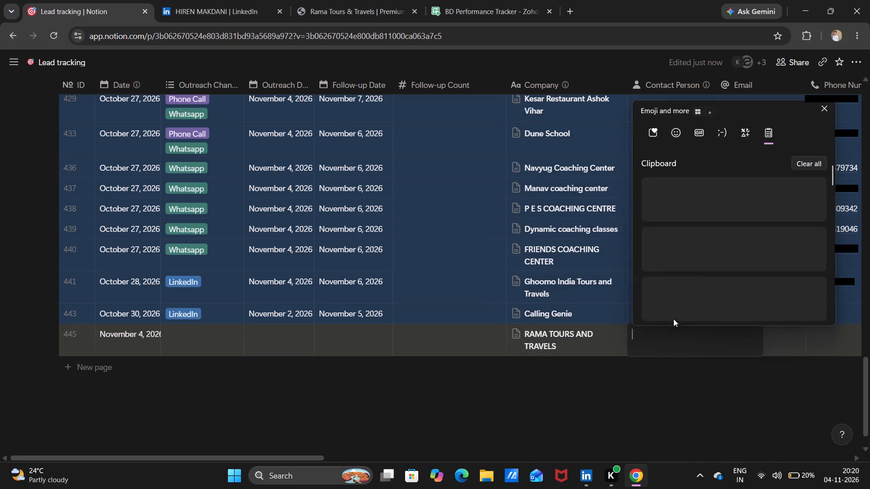
scroll(693, 282, down, 1)
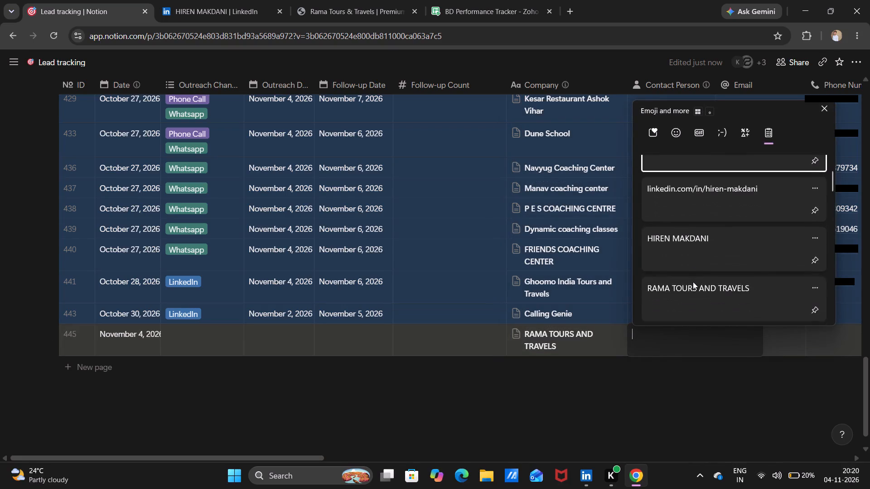
click(692, 253)
key(ctrl+v)
scroll(692, 253, down, 1)
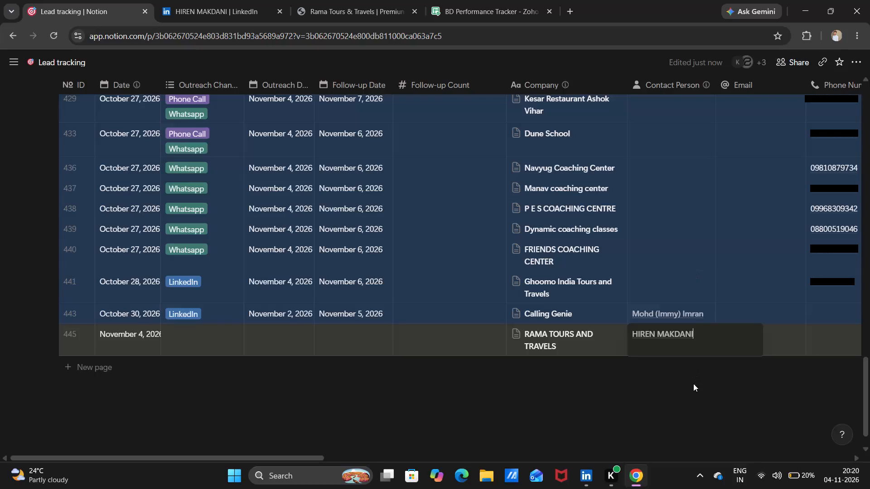
click(690, 390)
Fill in the copied email address in the Email field of the RAMA TOURS AND TRAVELS row.
scroll(690, 390, left, 3)
click(618, 345)
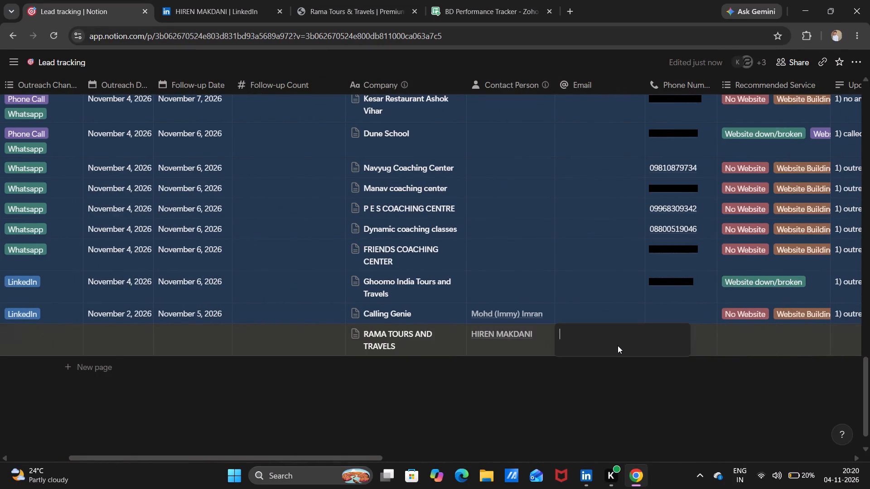
key(super+v)
click(691, 201)
key(ctrl+v)
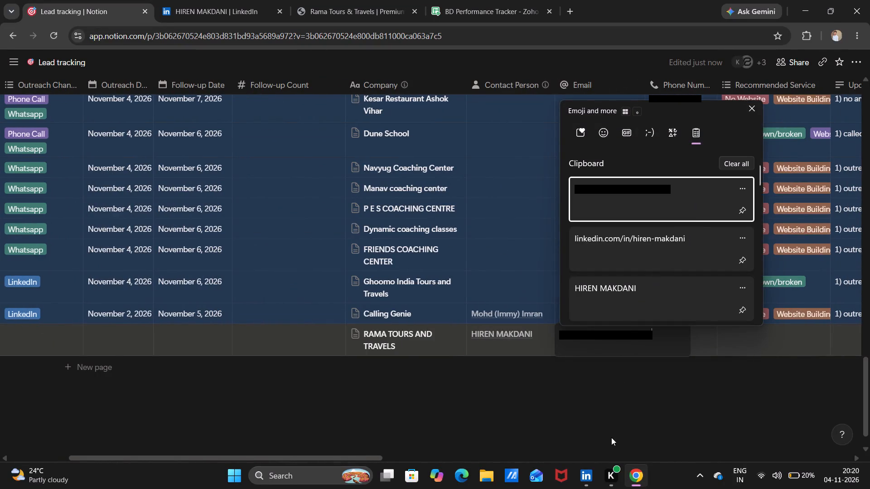
click(623, 433)
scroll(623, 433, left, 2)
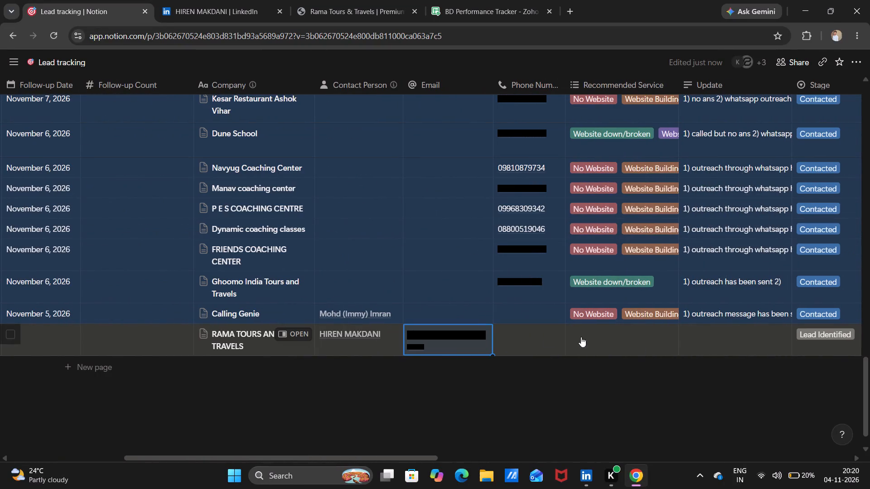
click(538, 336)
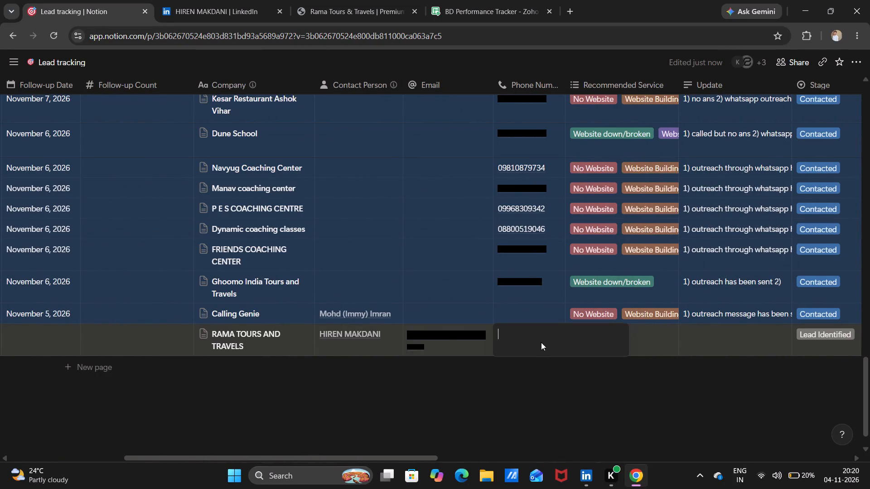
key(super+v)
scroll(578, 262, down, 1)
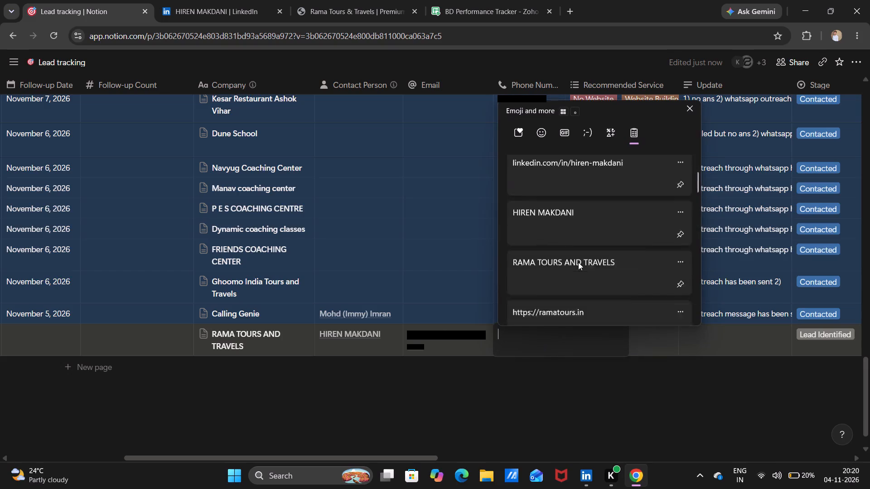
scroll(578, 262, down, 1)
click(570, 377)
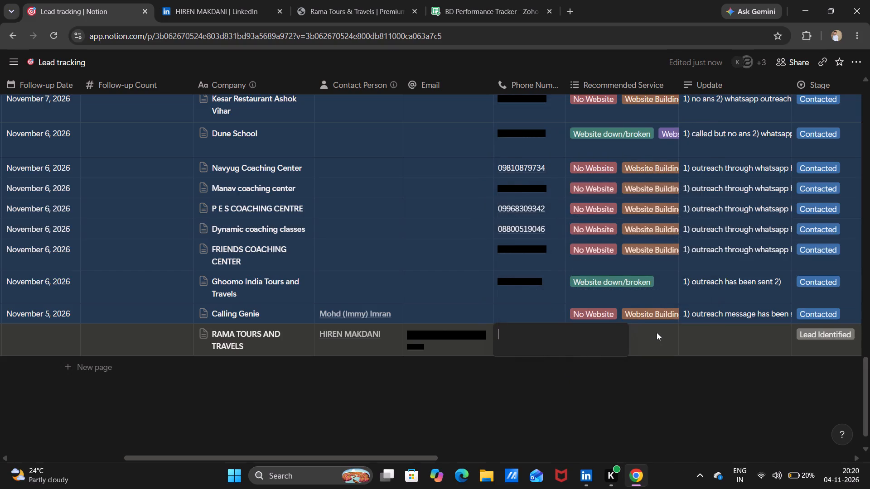
Set the new lead's Recommended Service to Website Improvement and CRM and SEO Automation.
click(657, 333)
click(657, 333)
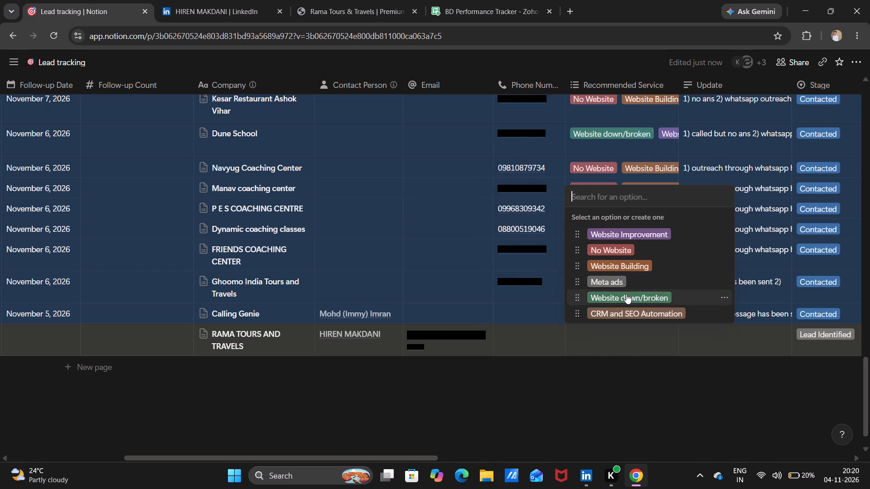
click(635, 236)
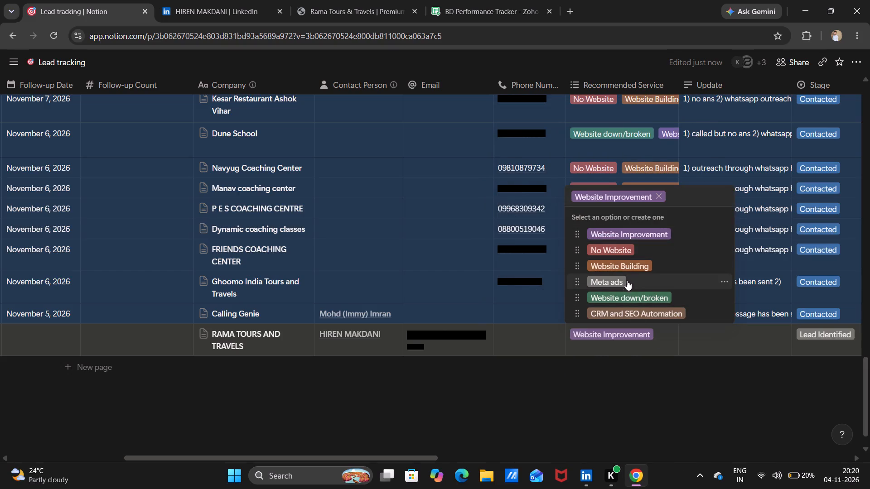
click(619, 308)
click(586, 388)
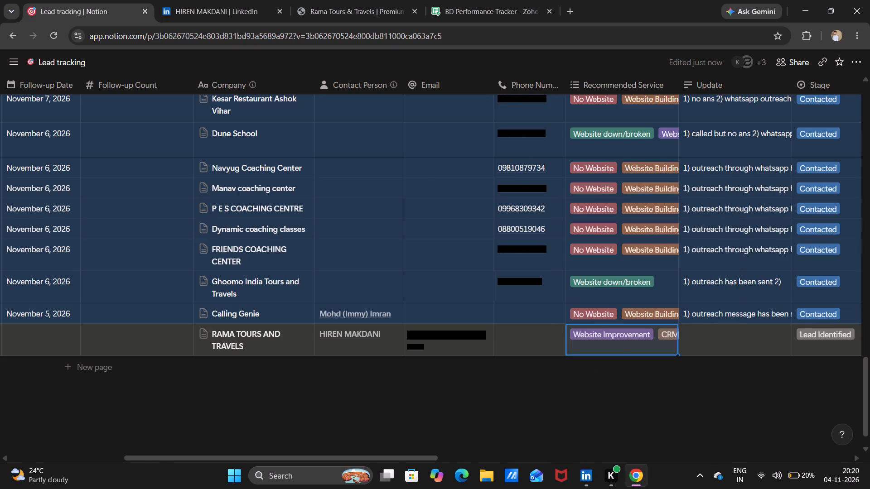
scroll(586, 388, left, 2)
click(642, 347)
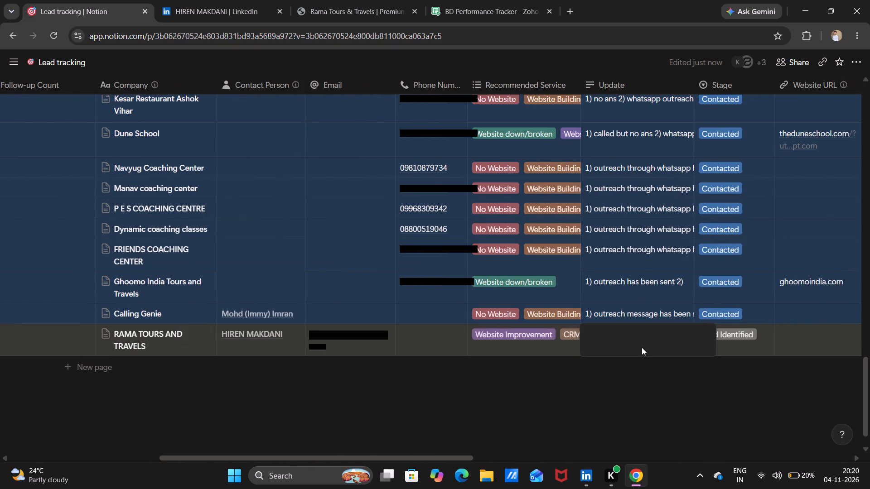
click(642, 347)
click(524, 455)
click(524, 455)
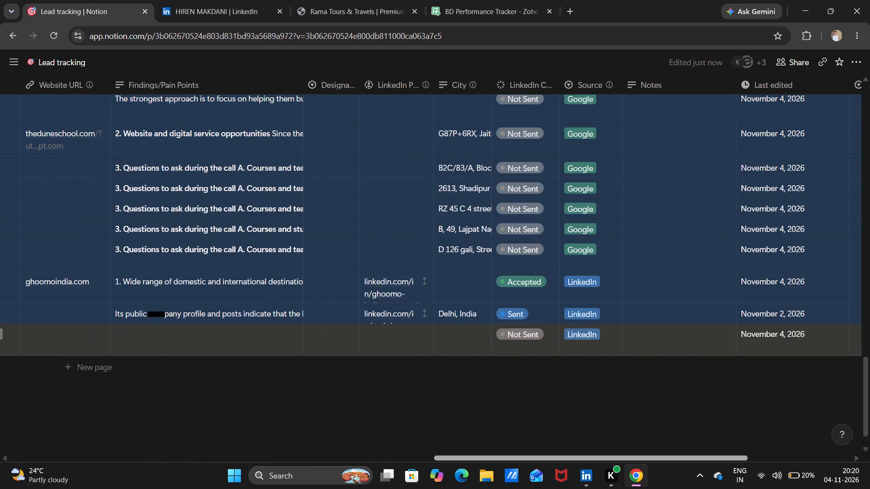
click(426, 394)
scroll(302, 388, right, 5)
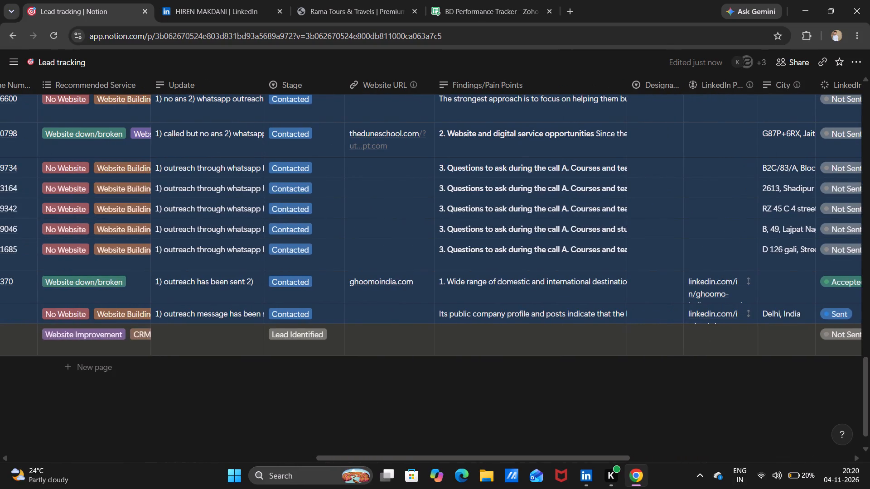
scroll(302, 388, left, 2)
click(304, 341)
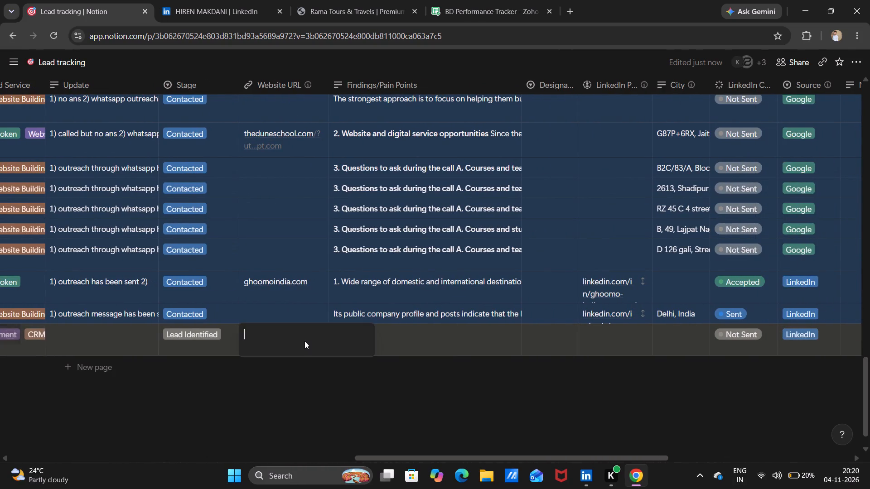
key(super+v)
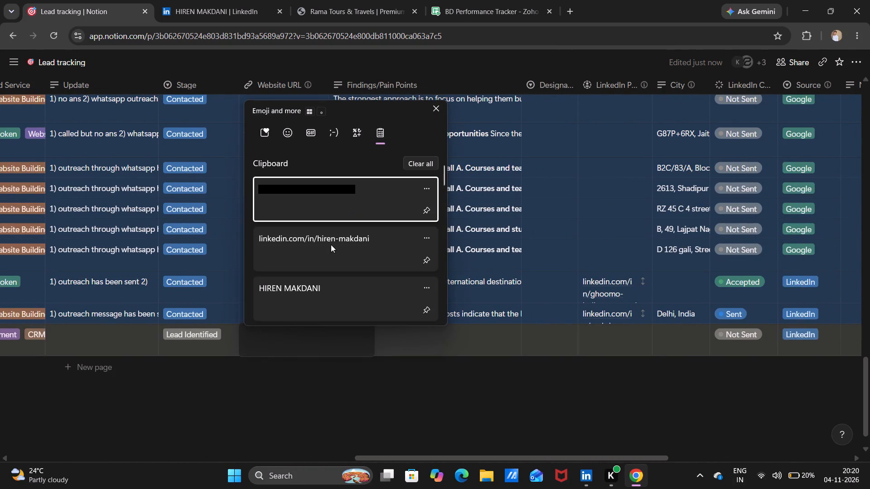
scroll(331, 244, down, 1)
scroll(331, 244, up, 1)
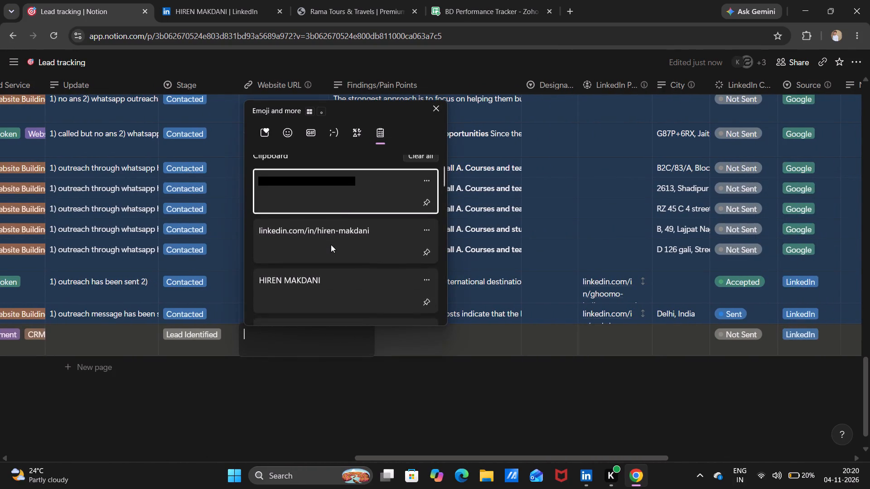
scroll(353, 194, up, 1)
scroll(353, 194, down, 1)
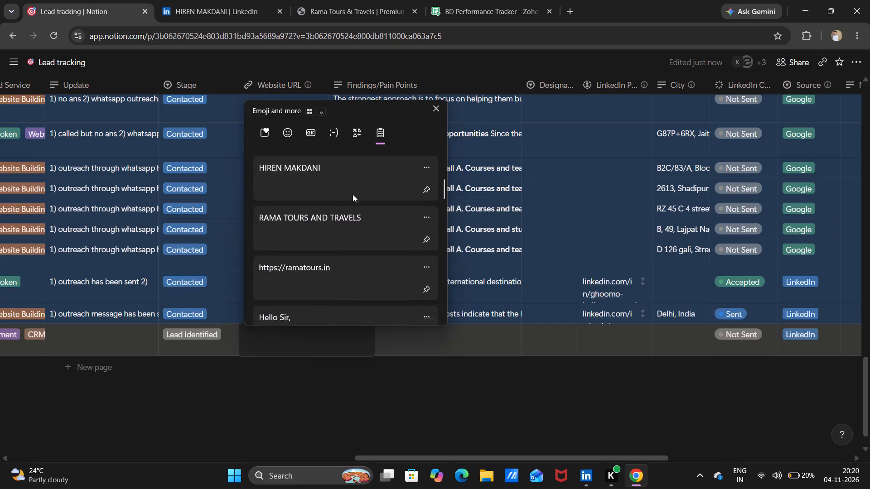
scroll(353, 194, down, 1)
click(343, 264)
key(ctrl+v)
click(353, 425)
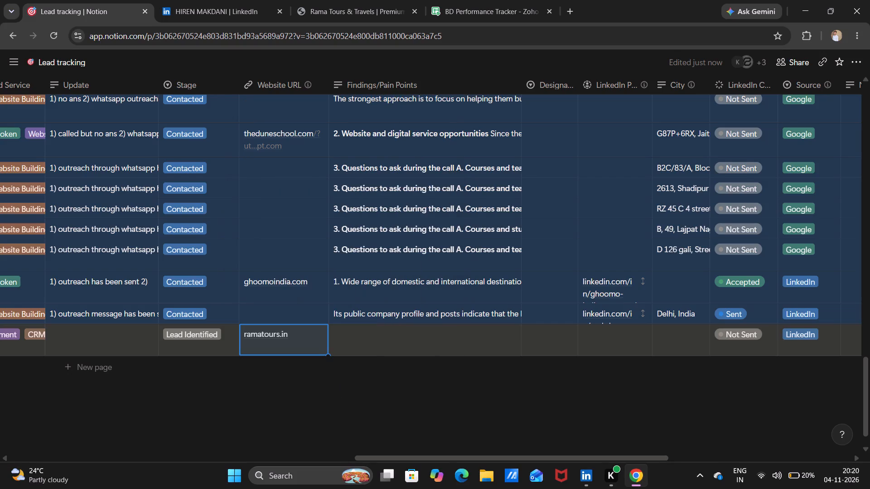
Enter the owner's copied LinkedIn profile address in the new lead's LinkedIn profile field.
scroll(412, 358, left, 1)
click(512, 345)
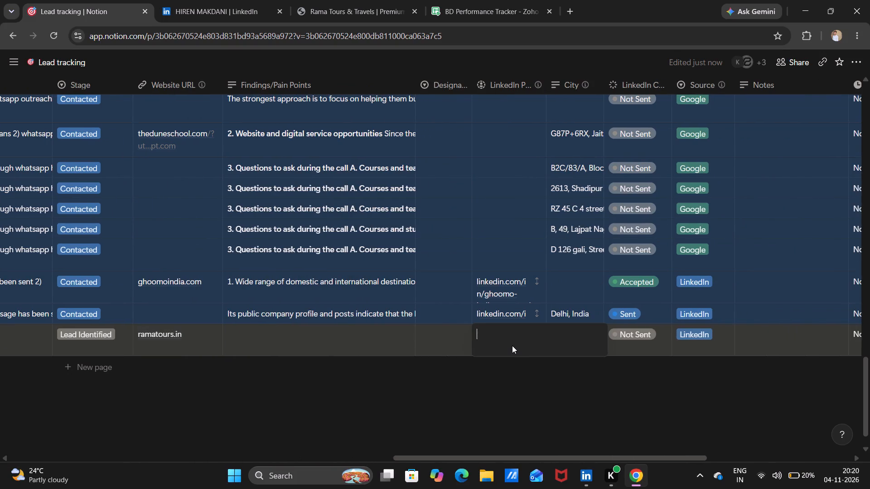
key(super+v)
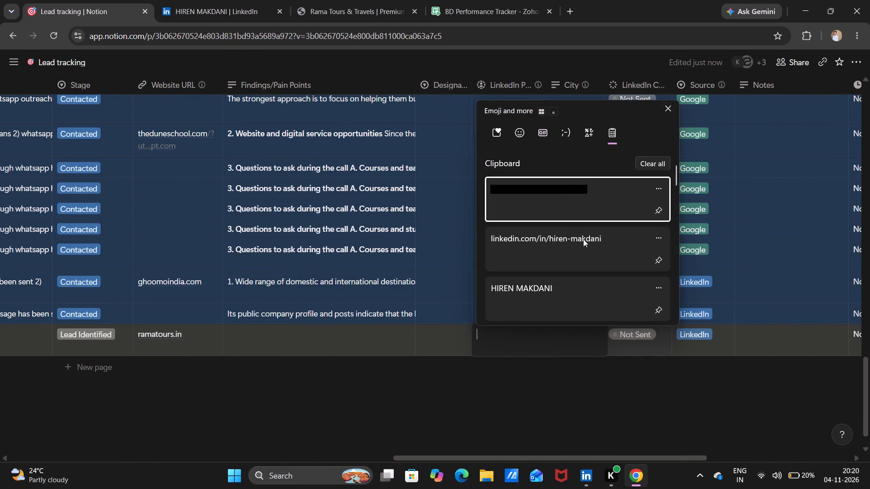
click(583, 240)
key(ctrl+v)
click(391, 361)
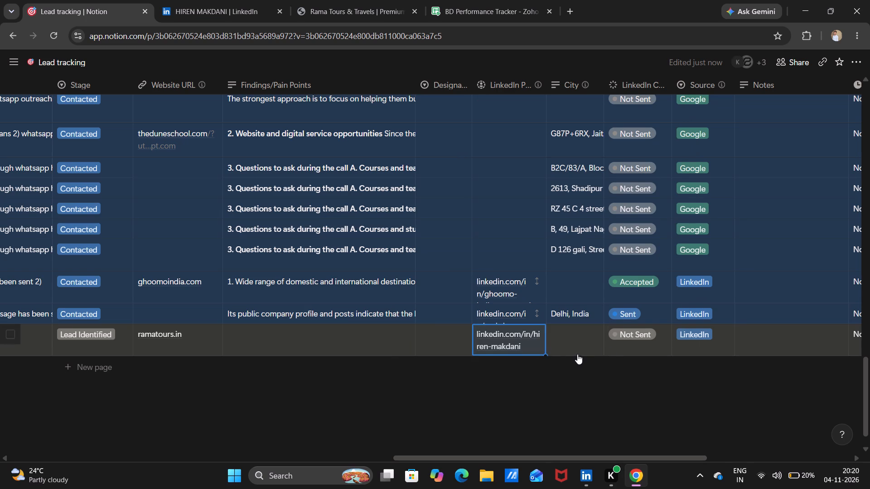
Set the new lead's LinkedIn connection status to Accepted.
click(633, 338)
click(648, 281)
click(530, 413)
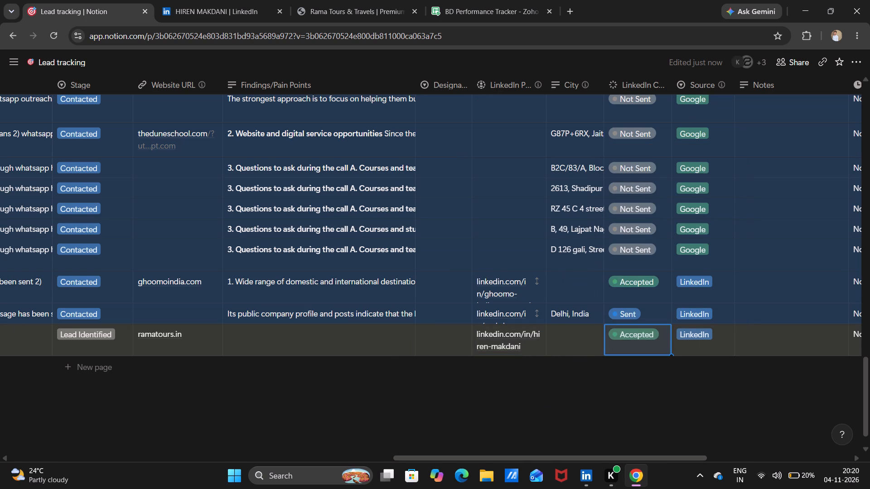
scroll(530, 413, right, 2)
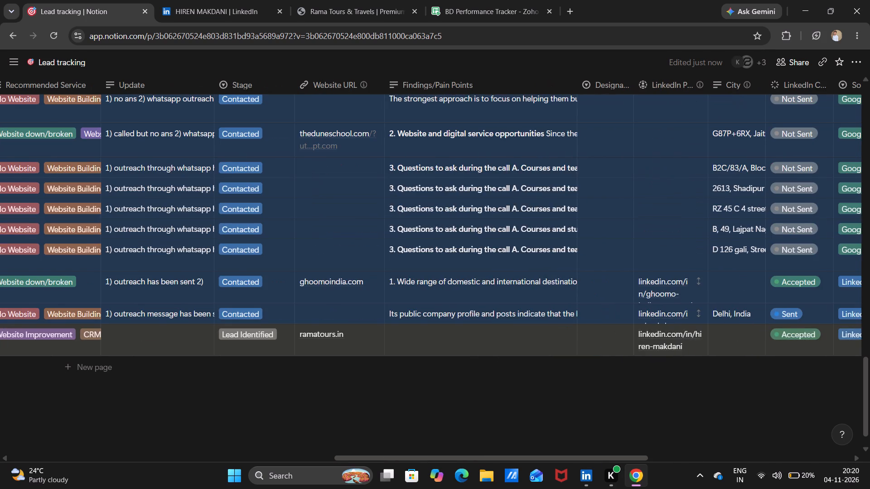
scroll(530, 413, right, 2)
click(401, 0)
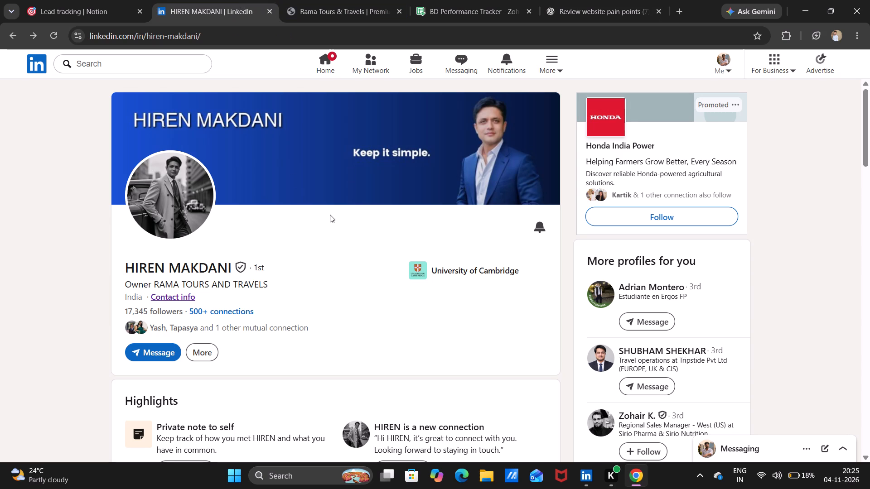
click(166, 348)
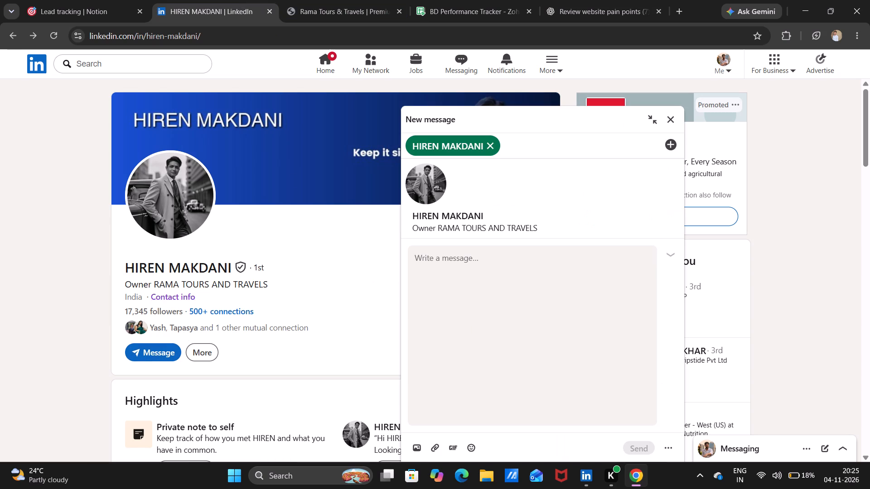
click(439, 273)
key(ctrl+v)
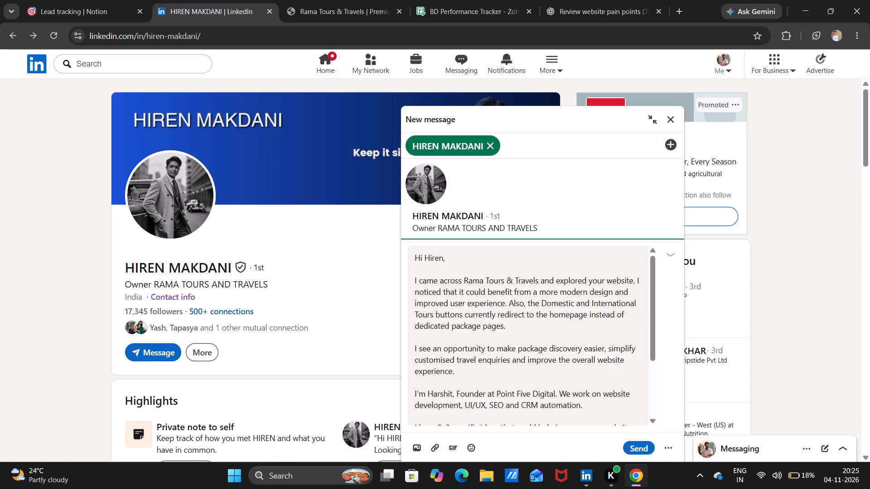
scroll(535, 313, down, 1)
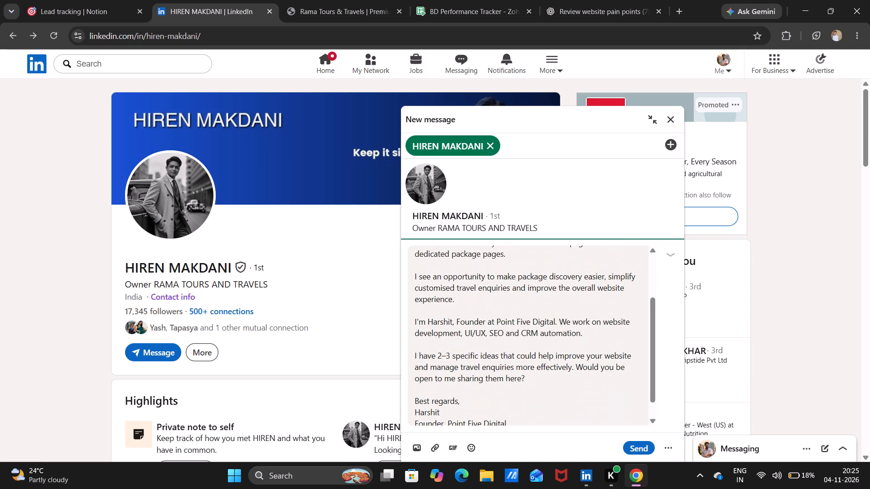
scroll(535, 313, down, 2)
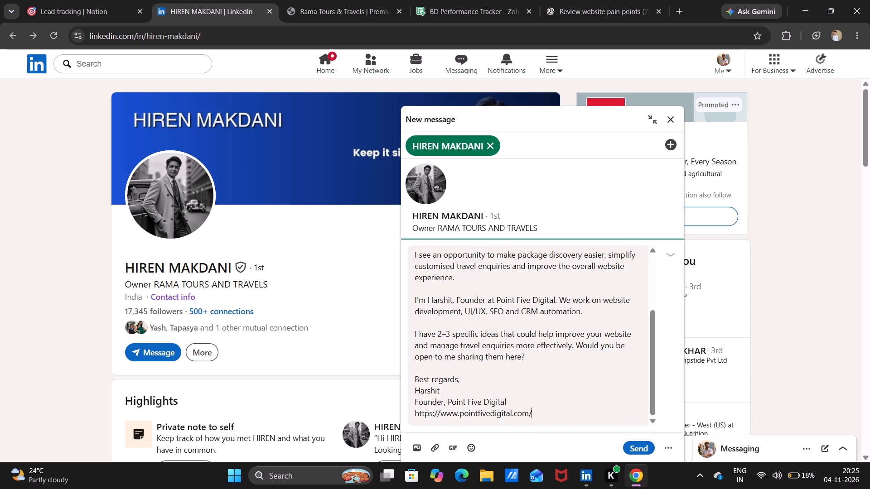
click(641, 446)
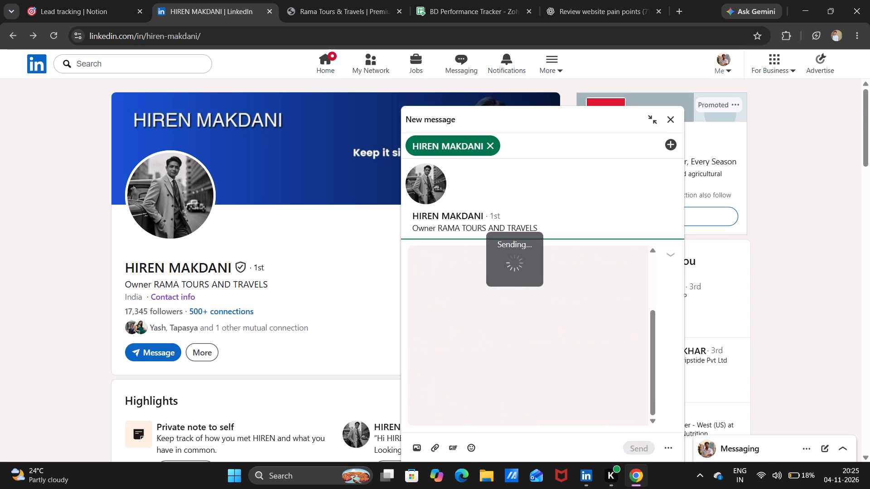
Close the new message window on the LinkedIn profile and the Rama Tours & Travels website tab.
click(670, 119)
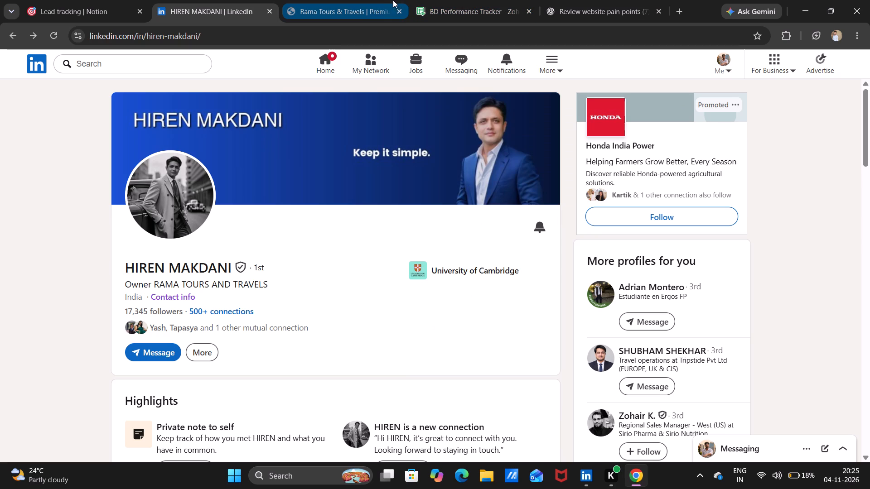
click(403, 9)
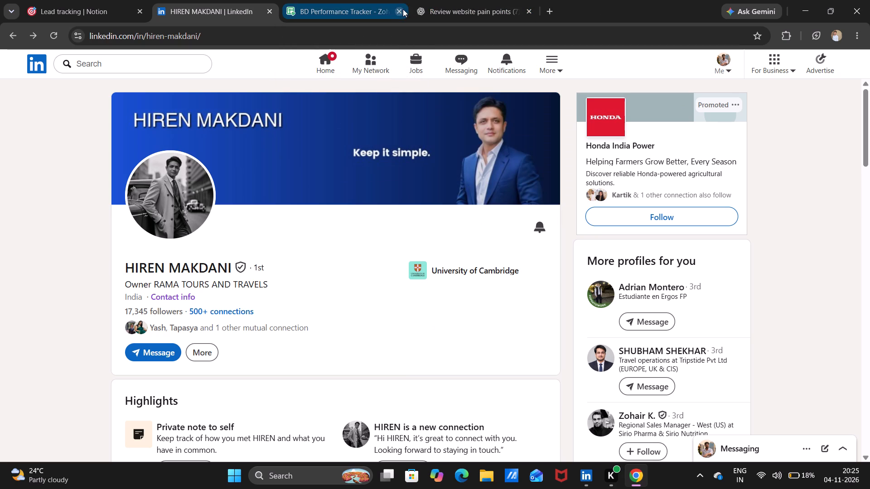
Switch to the Notion Lead tracking table and set the Stage of the Rama Tours and Travels lead to Contacted.
click(50, 0)
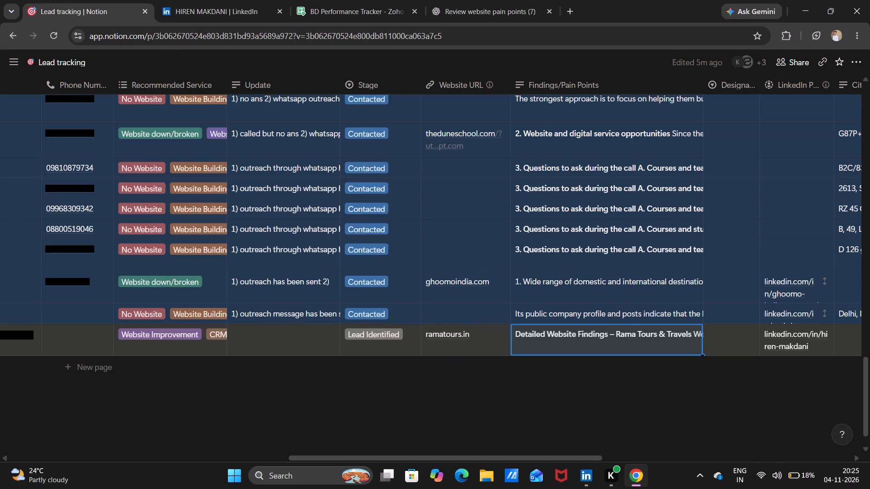
click(380, 333)
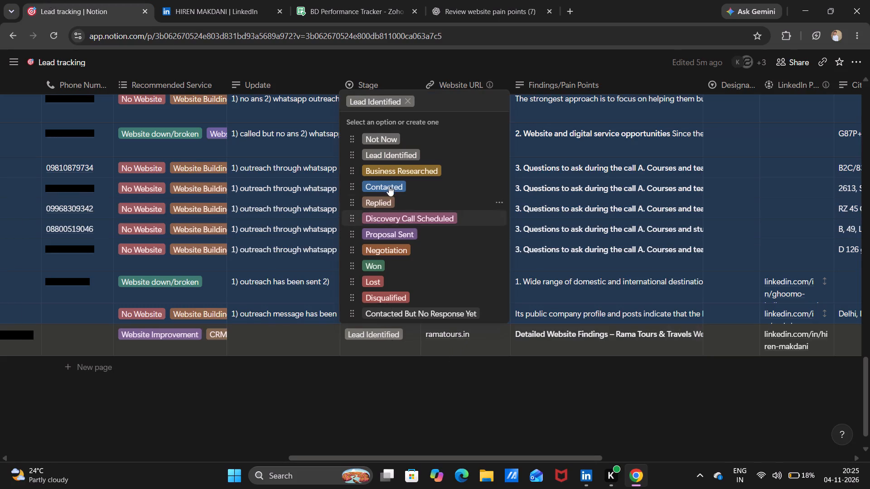
click(386, 182)
click(247, 412)
Set the outreach channel of the Rama Tours and Travels lead to LinkedIn.
scroll(247, 412, right, 9)
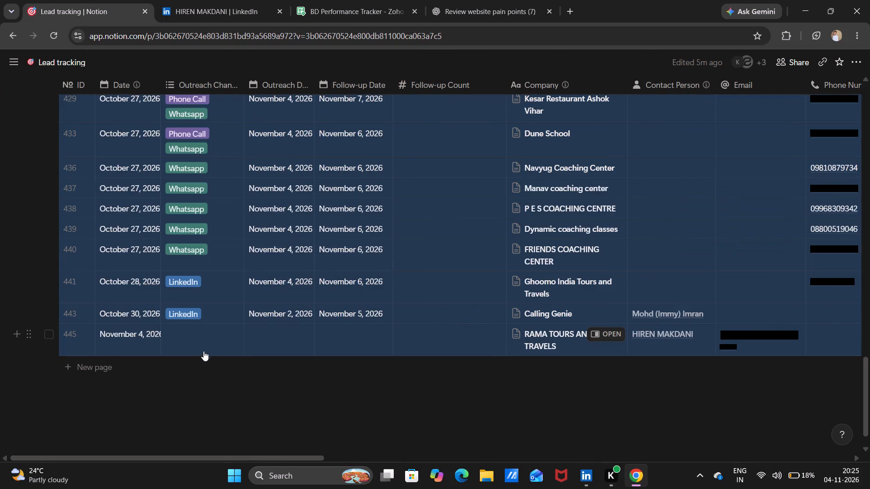
click(202, 348)
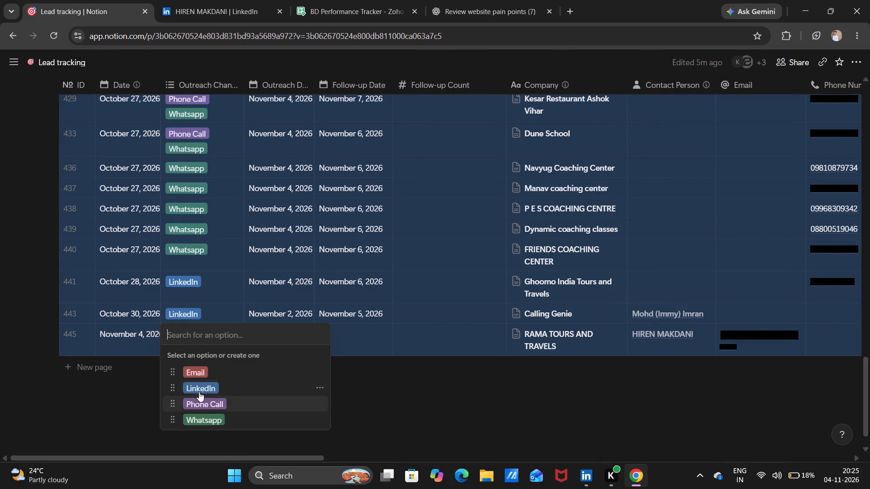
click(200, 389)
click(372, 387)
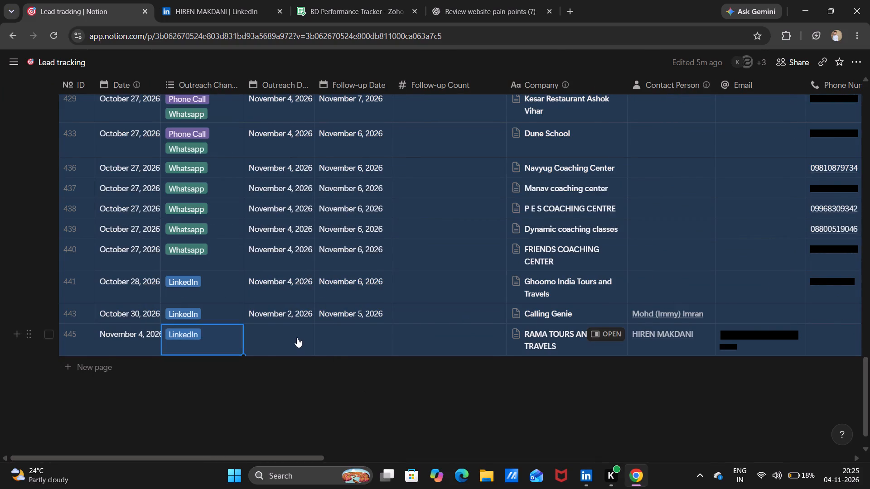
Set the Rama Tours and Travels lead's outreach date to November 4, 2026 and its follow-up date to November 9, 2026.
click(297, 337)
click(322, 137)
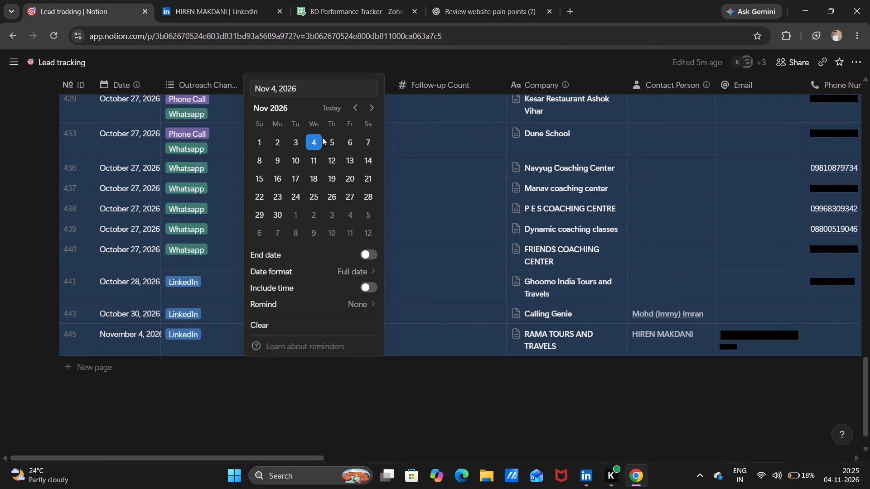
click(314, 137)
click(469, 427)
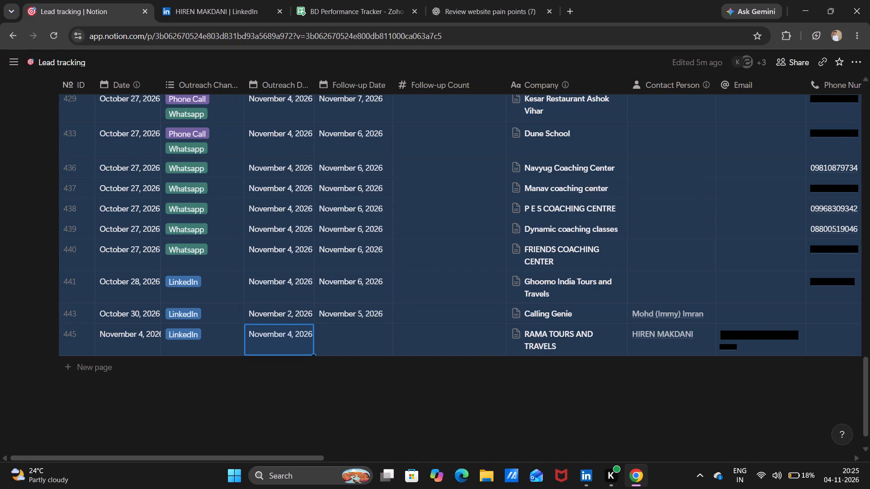
click(358, 340)
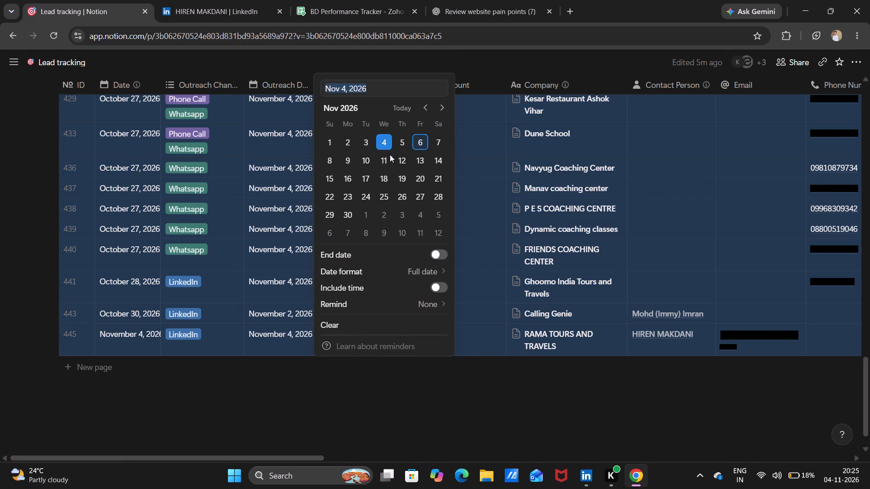
click(351, 161)
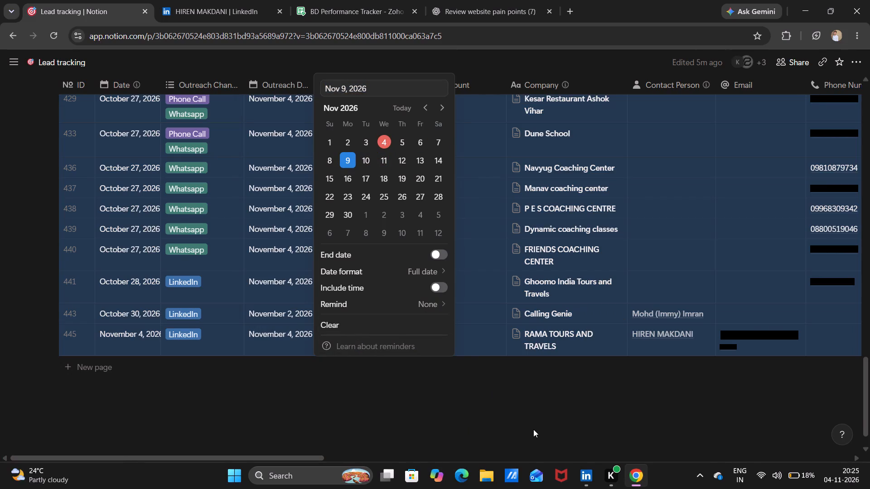
click(533, 429)
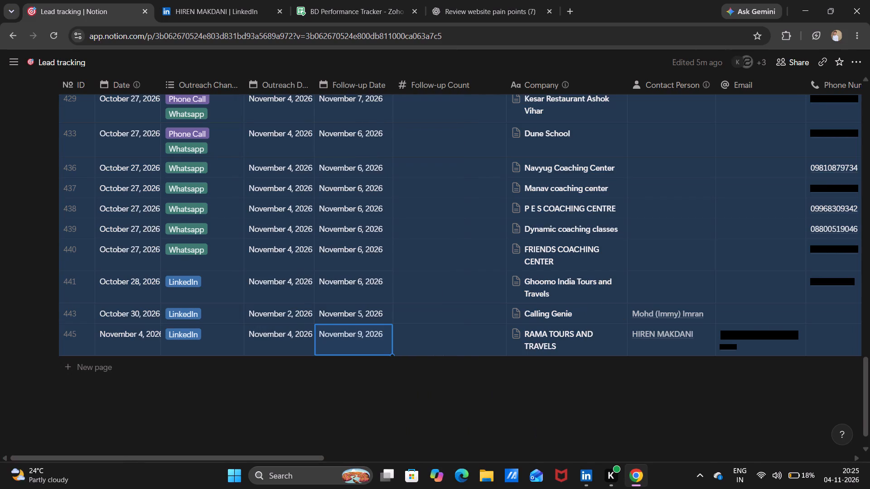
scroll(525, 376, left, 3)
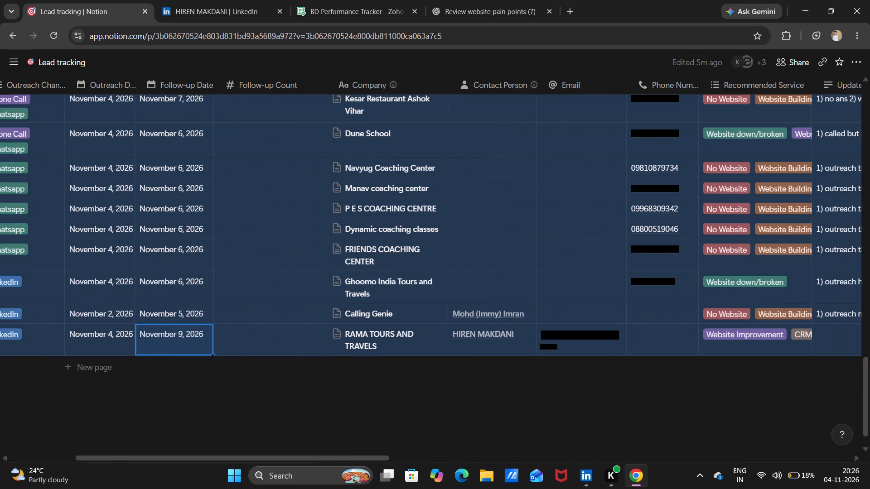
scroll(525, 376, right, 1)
Switch to LinkedIn, go back to the connections list and look through the recently added connections for another lead.
click(268, 0)
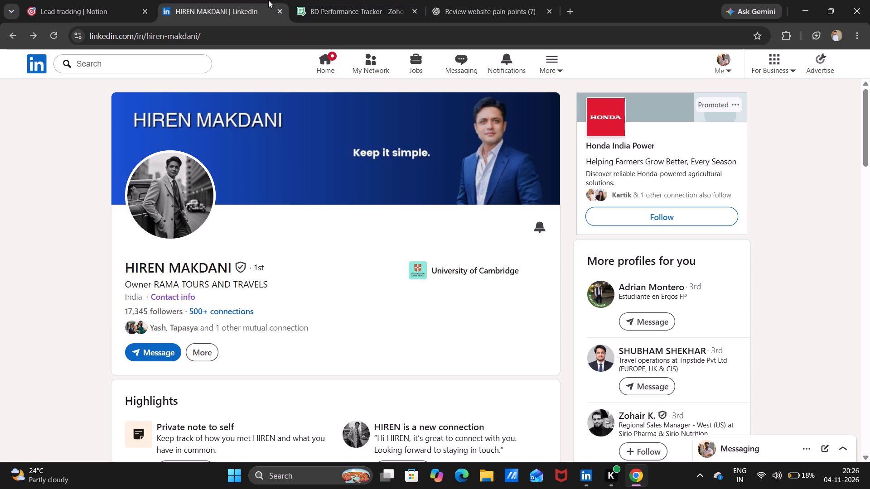
click(9, 31)
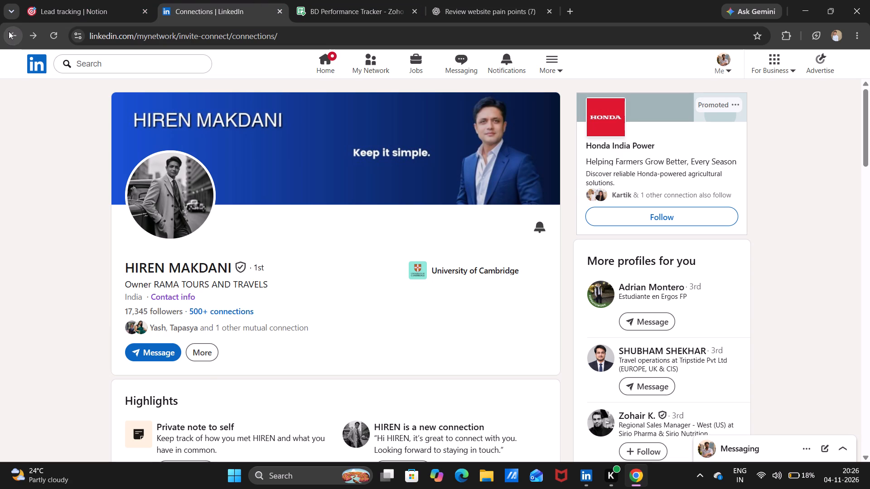
scroll(299, 193, down, 1)
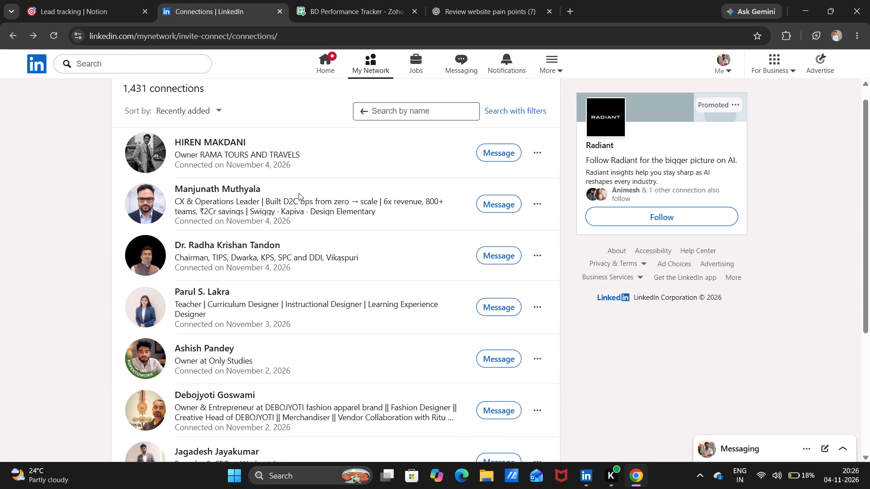
scroll(299, 193, down, 1)
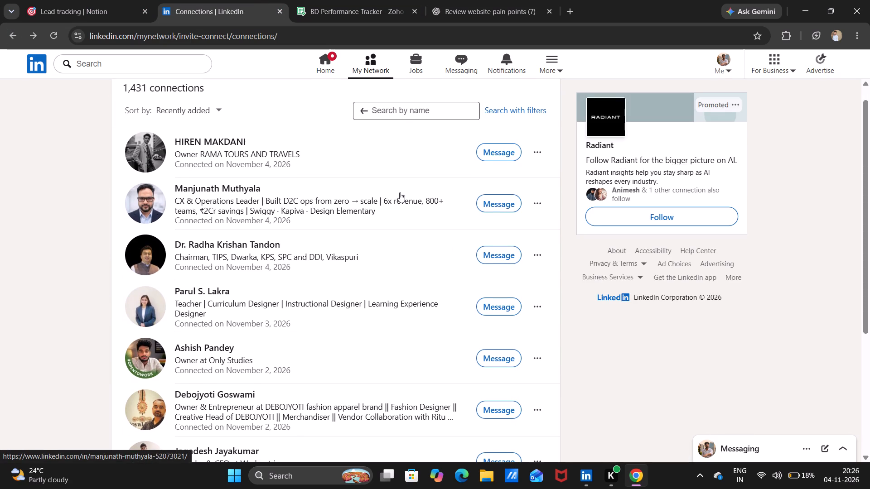